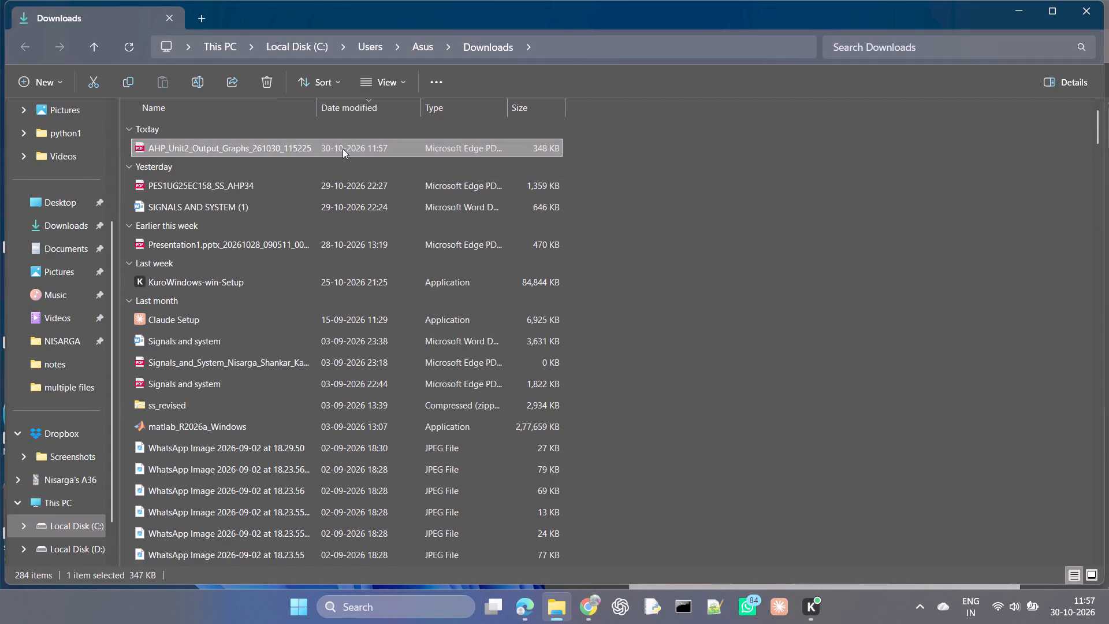
# Open the PDF AHP_Unit2_Output_Graphs_261030_115225 from Downloads in Word, using that app just once.
pyautogui.rightClick(344, 147)
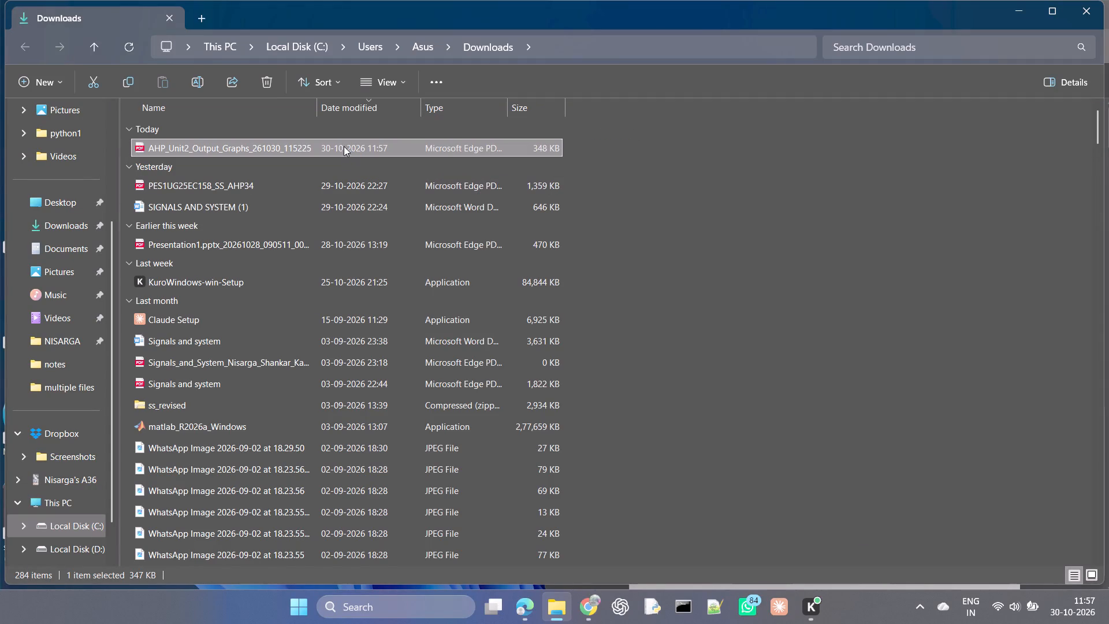
pyautogui.rightClick(342, 146)
pyautogui.rightClick(342, 146)
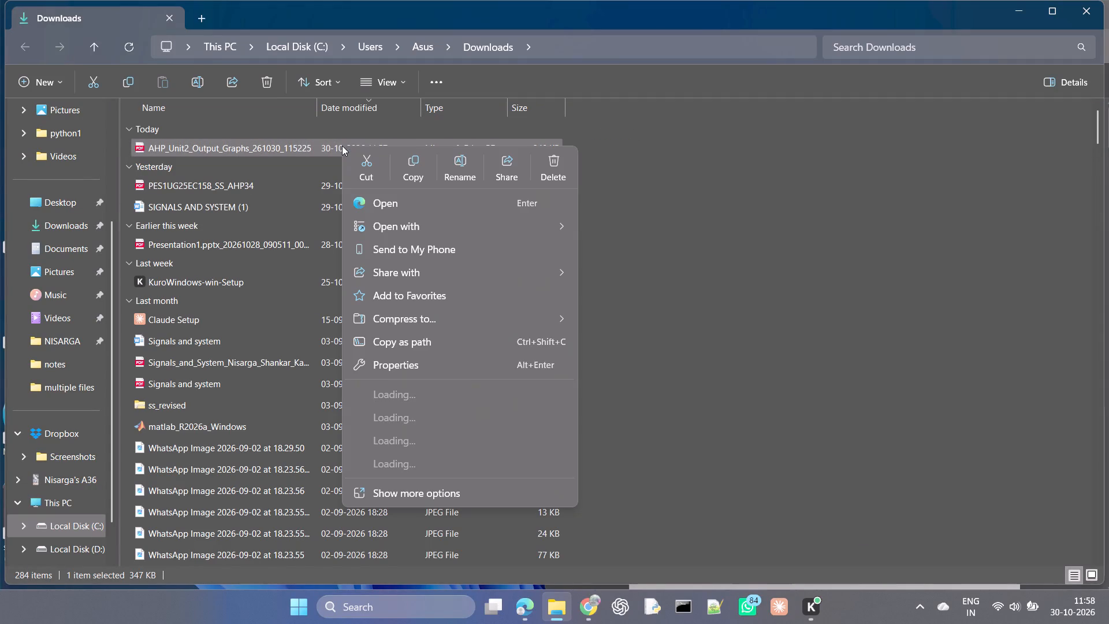
pyautogui.click(406, 231)
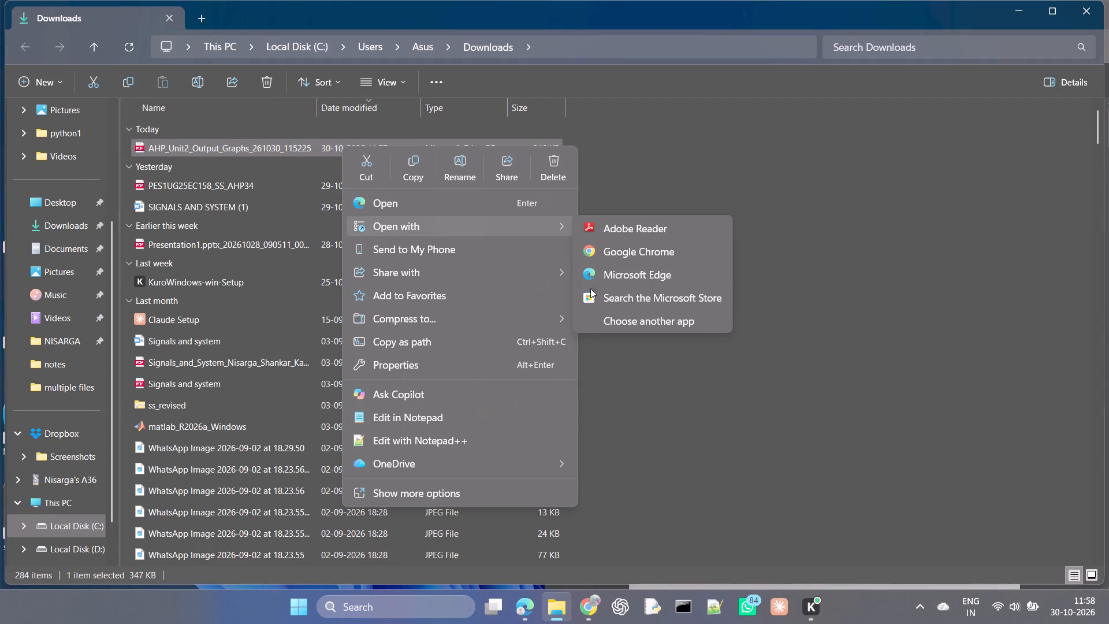
pyautogui.click(608, 318)
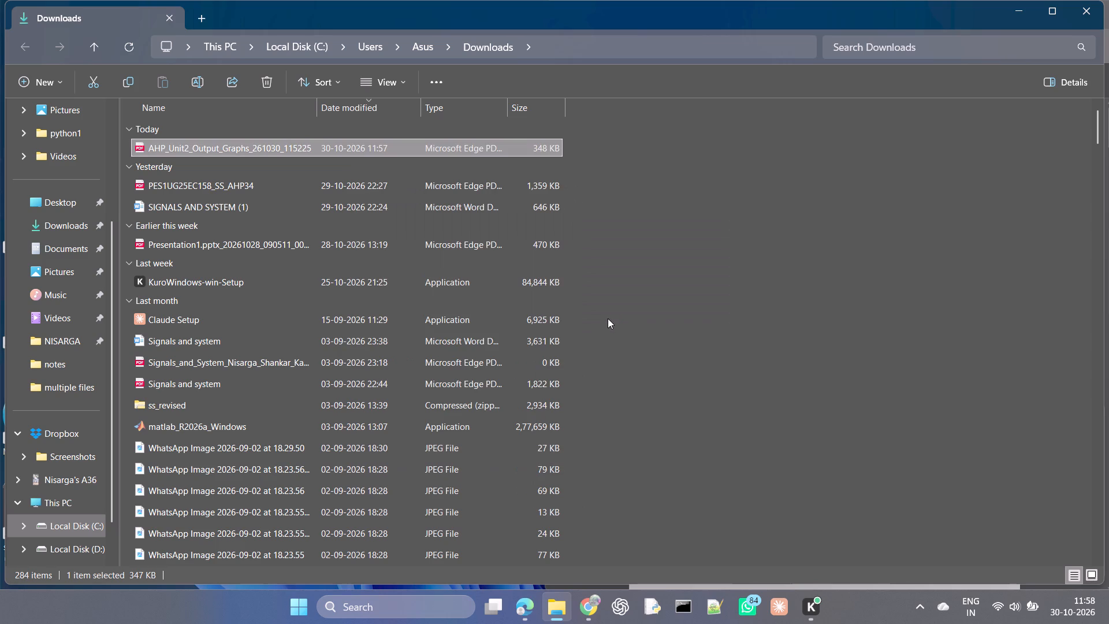
pyautogui.scroll(-5, 608, 318)
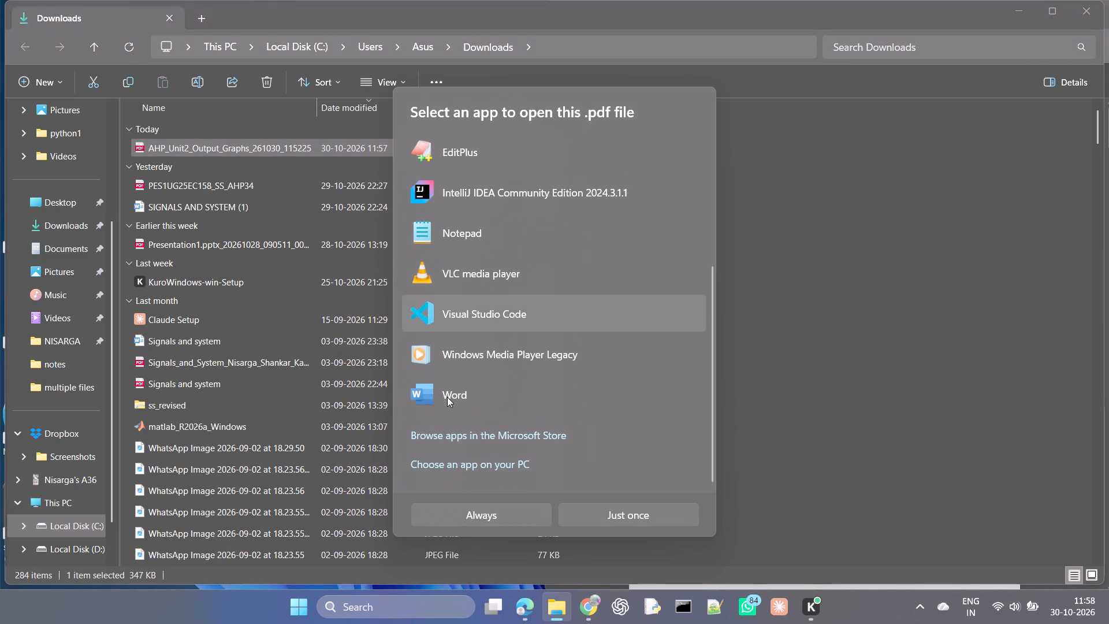
pyautogui.click(447, 399)
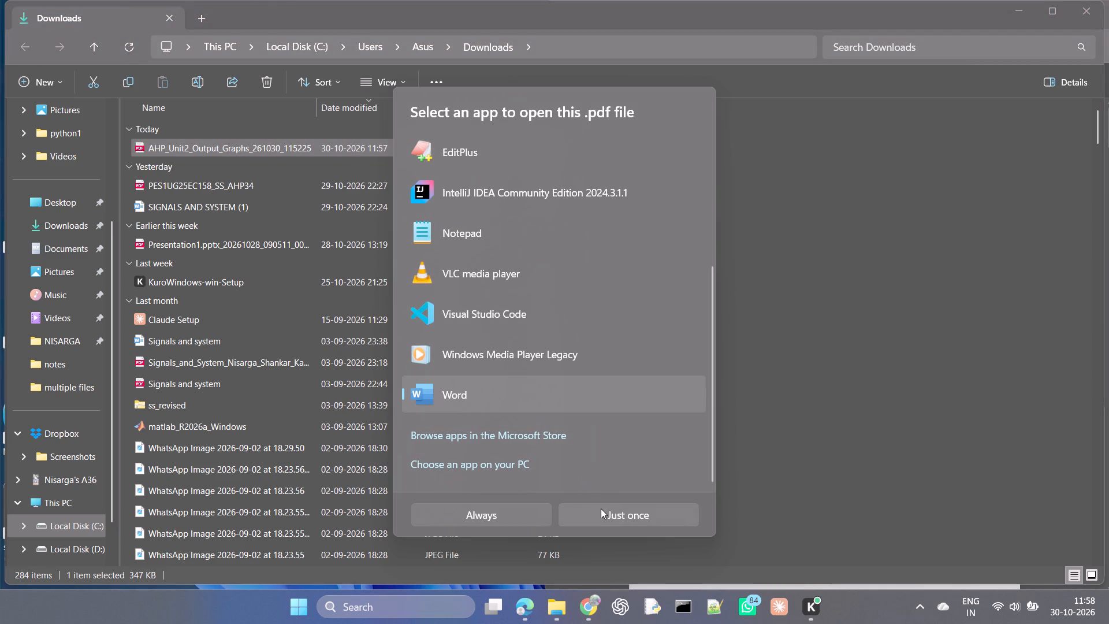
pyautogui.click(601, 508)
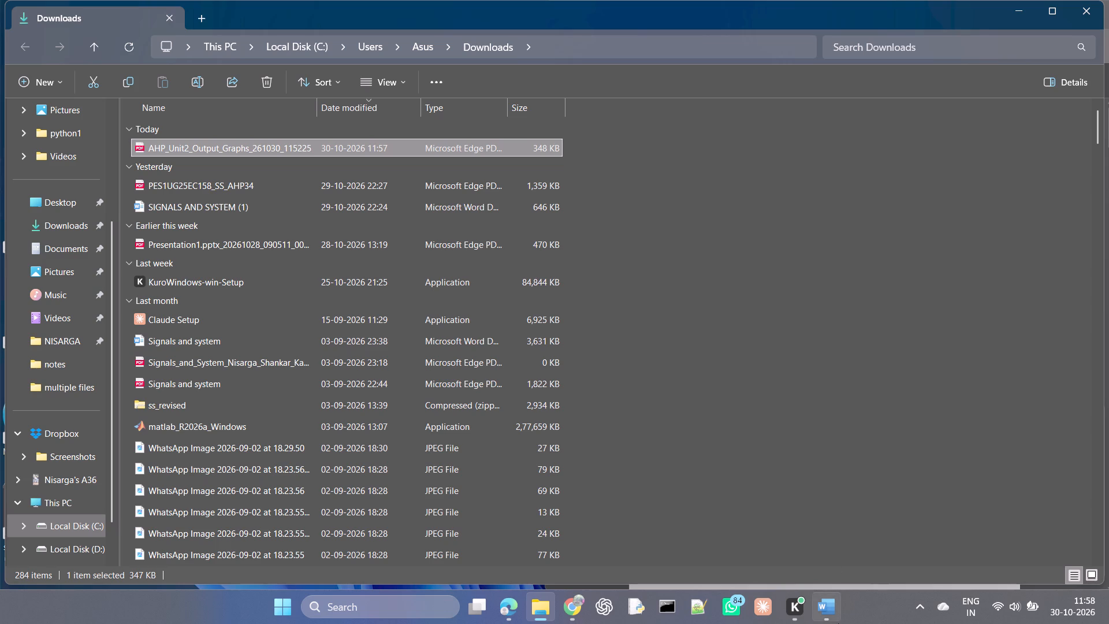
pyautogui.click(818, 560)
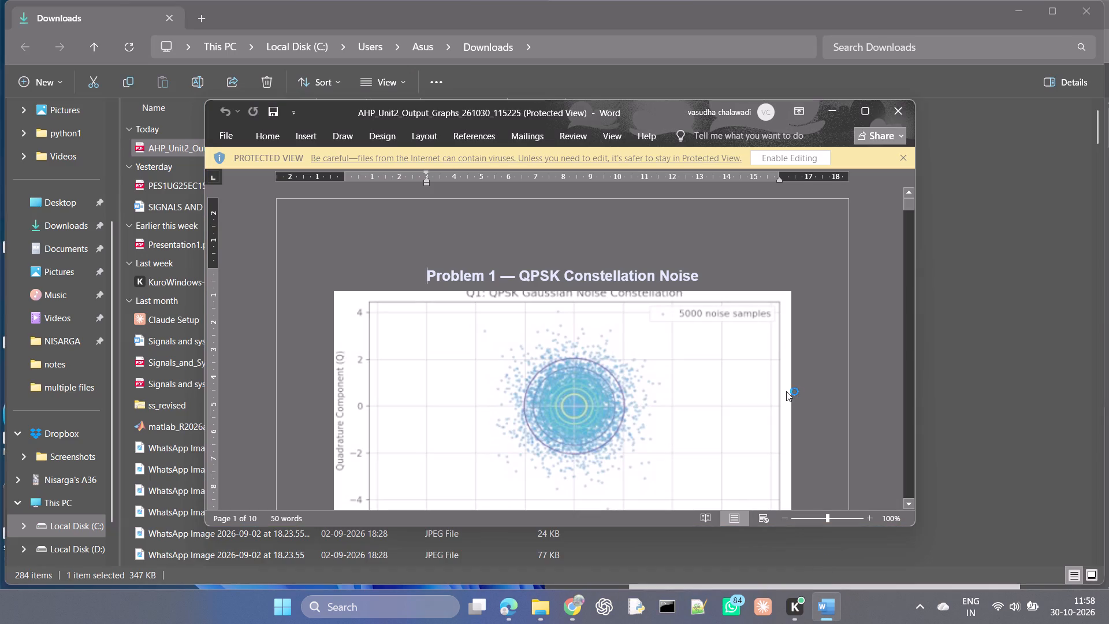
# Enable editing of the converted graphs document and maximize its window.
pyautogui.click(782, 157)
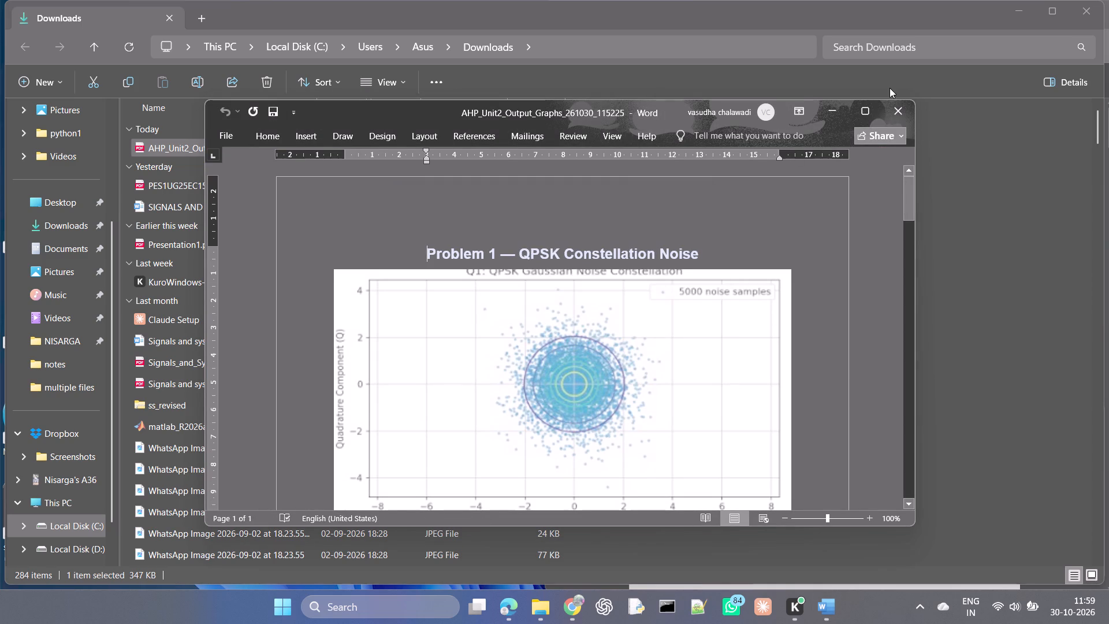
pyautogui.click(866, 107)
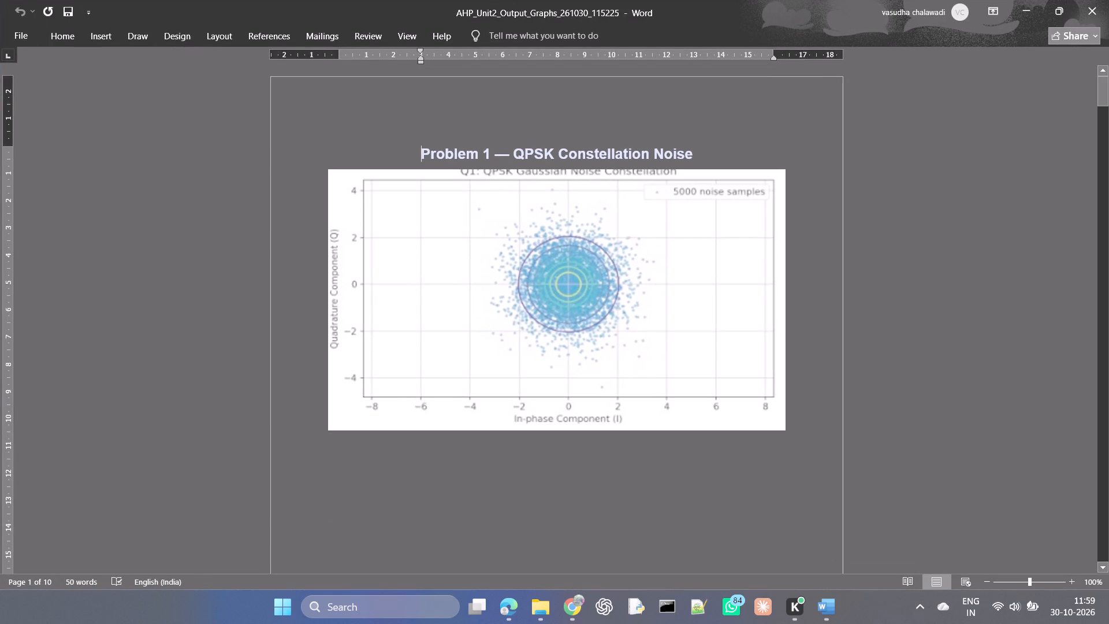
pyautogui.scroll(2, 626, 278)
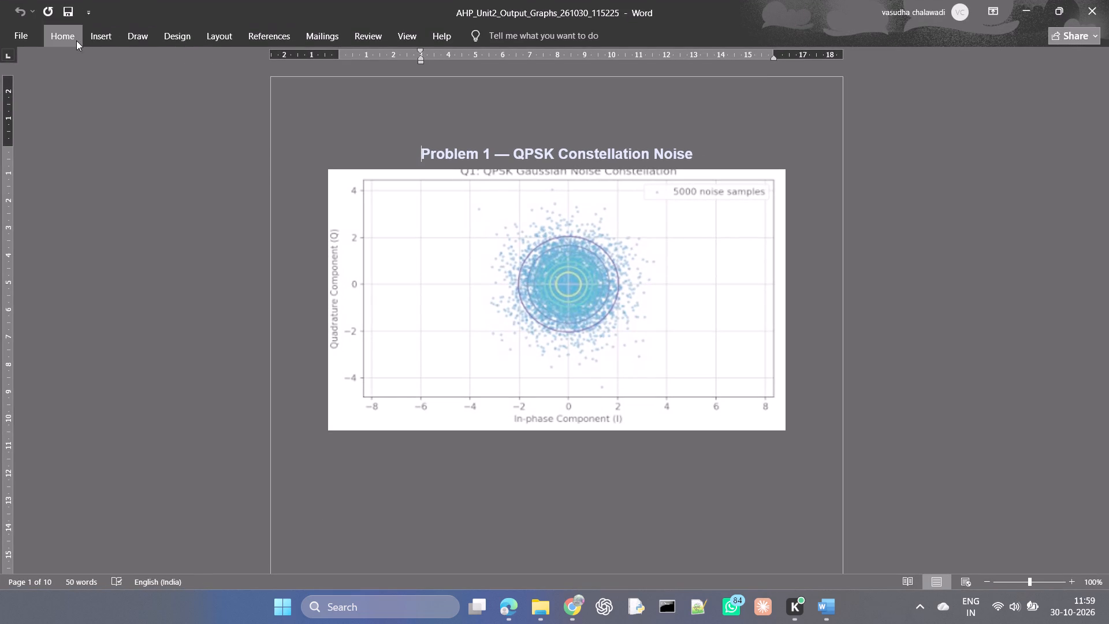
# Add the title "AHP-2" on its own line above the heading "Problem 1 — QPSK Constellation Noise".
pyautogui.click(69, 36)
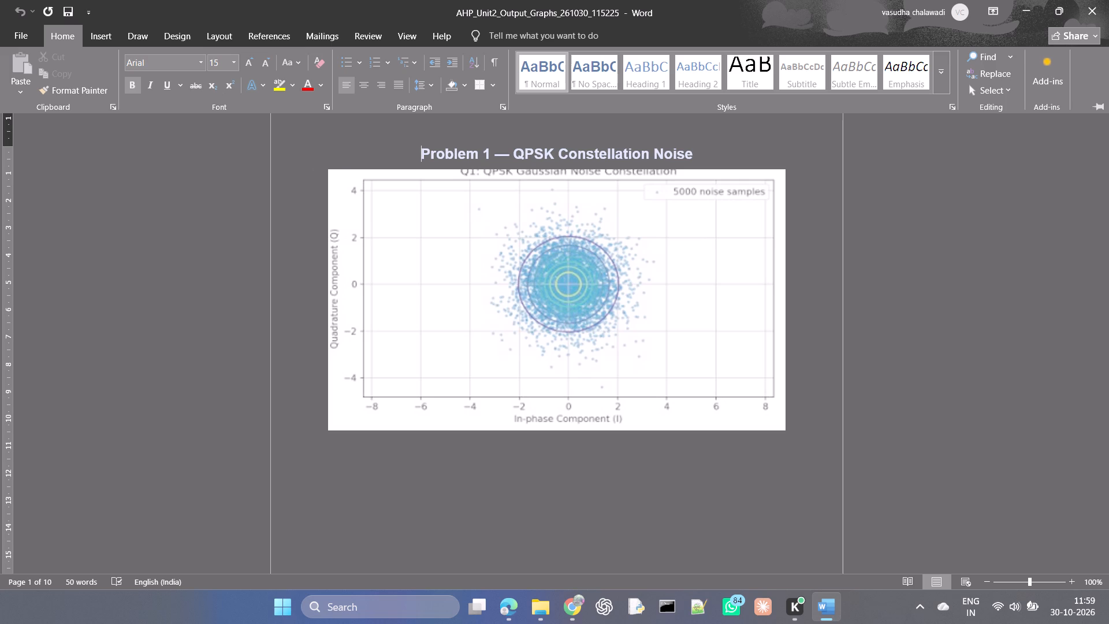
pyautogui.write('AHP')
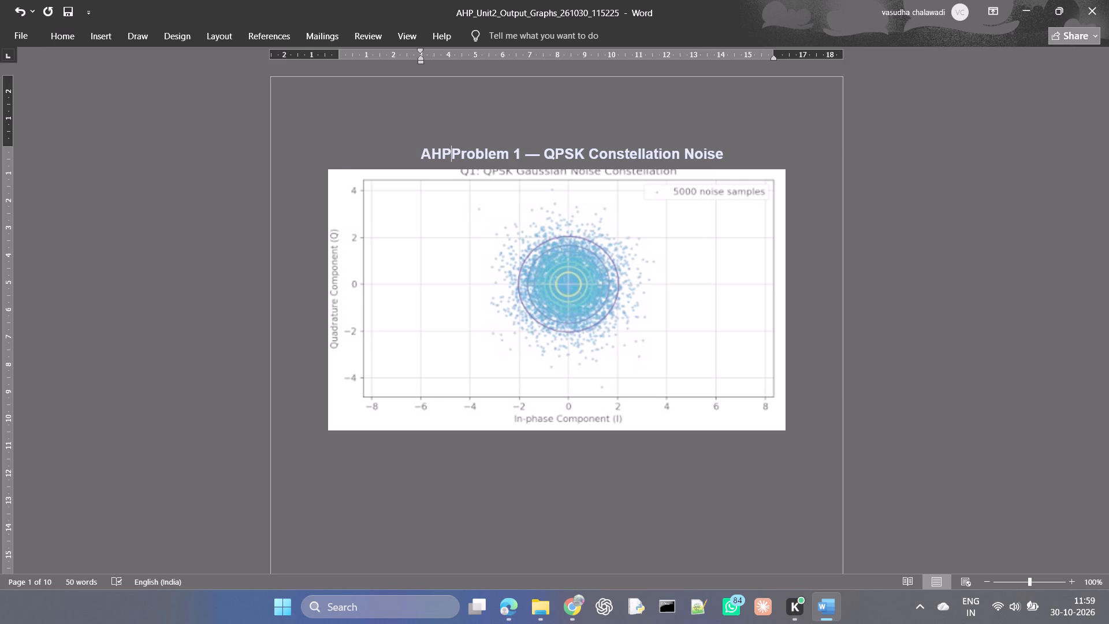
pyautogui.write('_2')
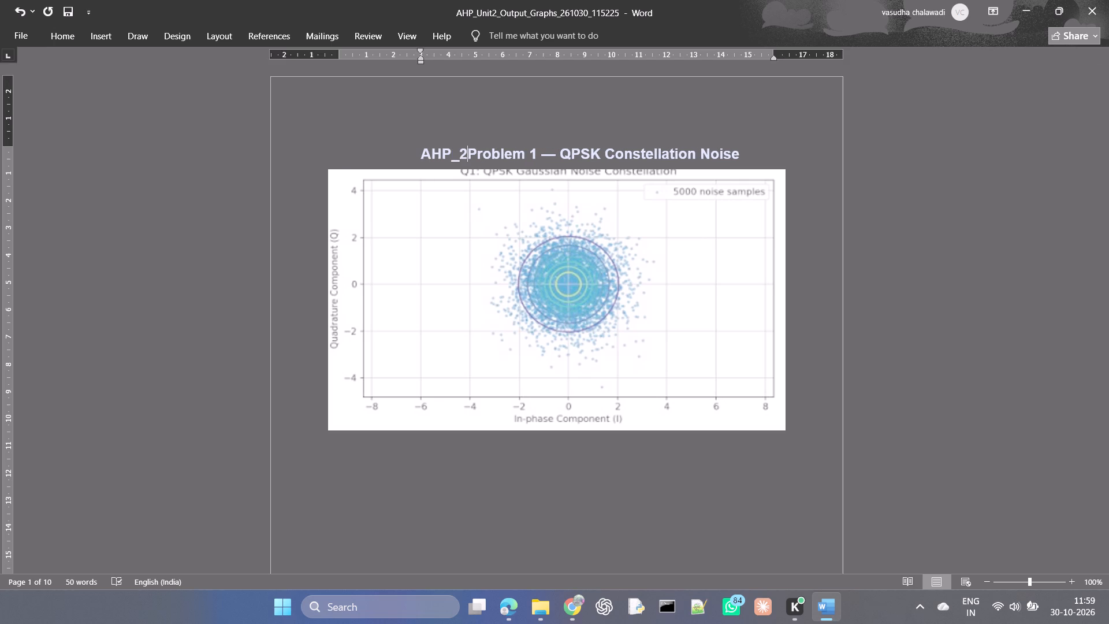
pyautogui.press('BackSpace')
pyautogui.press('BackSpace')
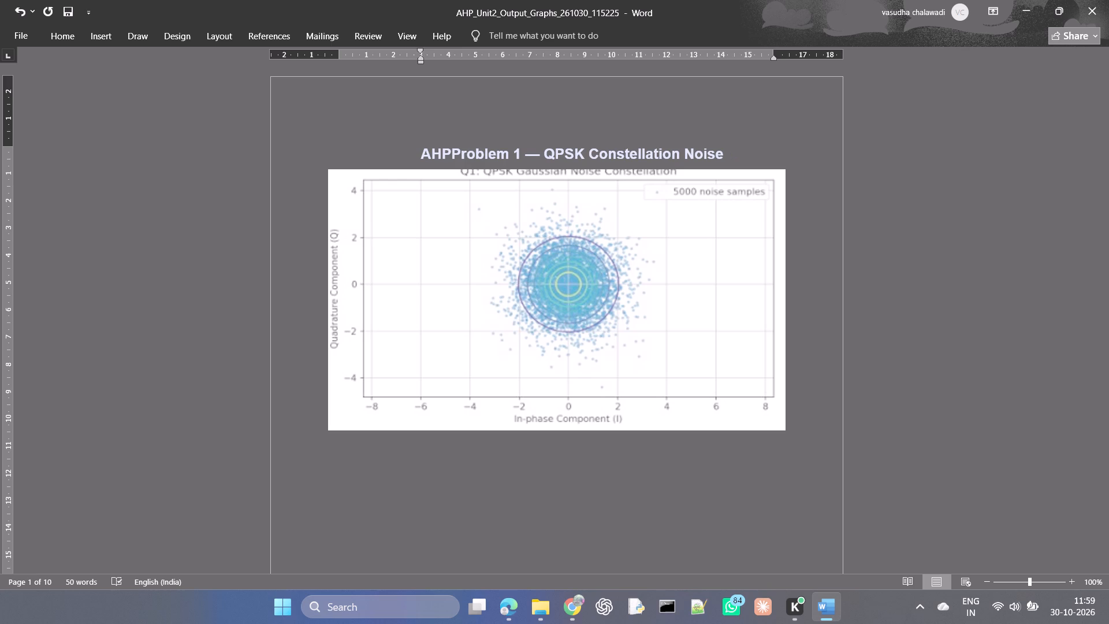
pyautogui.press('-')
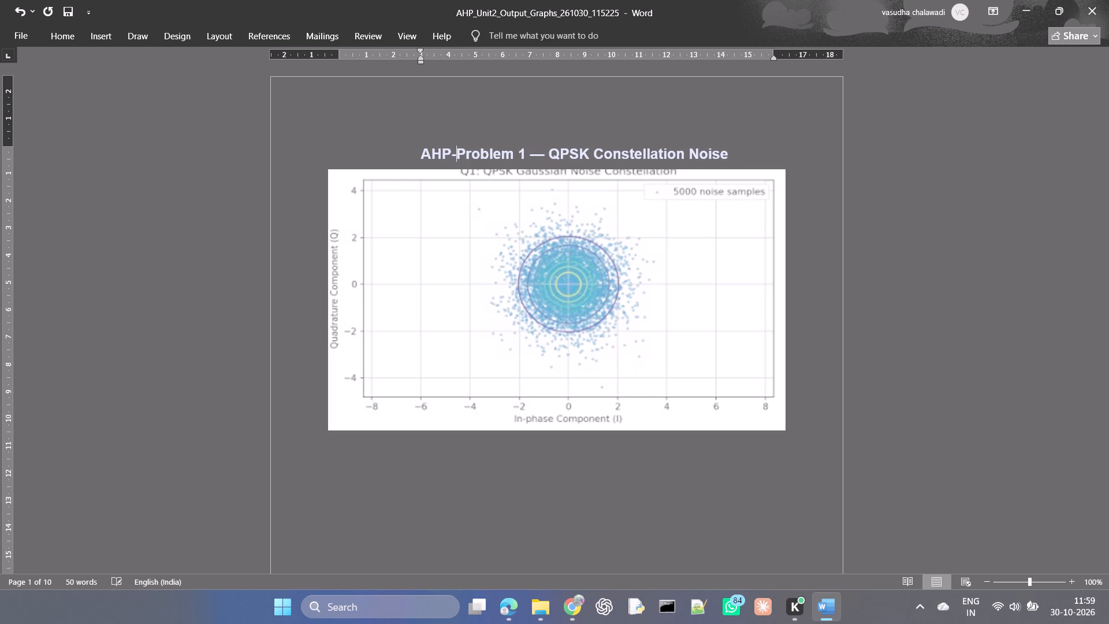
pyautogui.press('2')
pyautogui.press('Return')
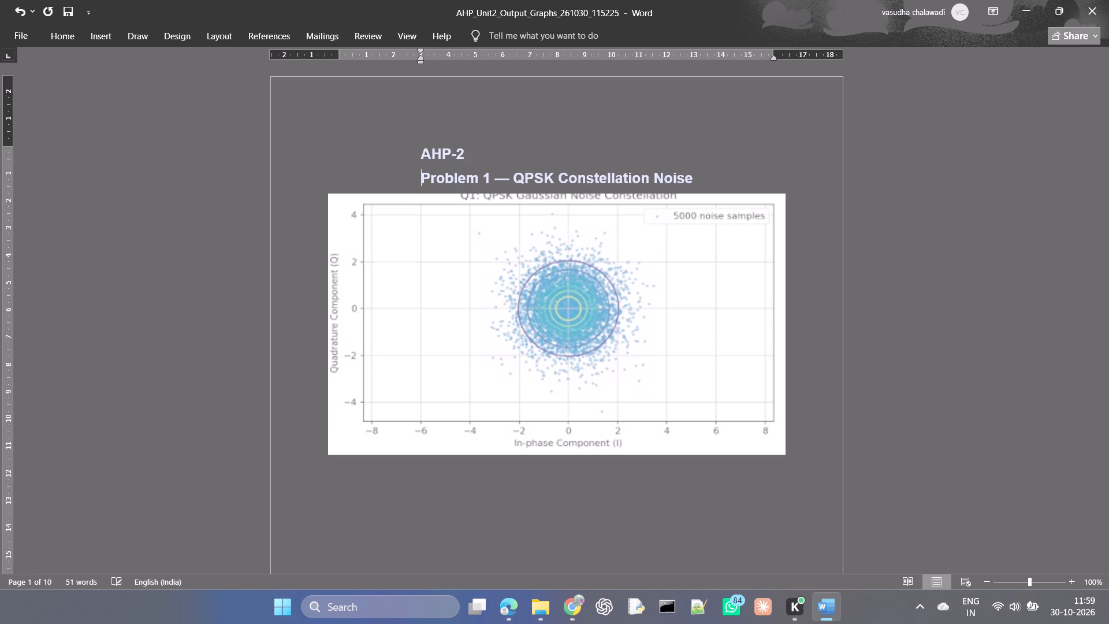
# Apply the Intense Quote style to the "AHP-2" title and increase its font size to 16.
pyautogui.moveTo(479, 150); pyautogui.dragTo(368, 144)
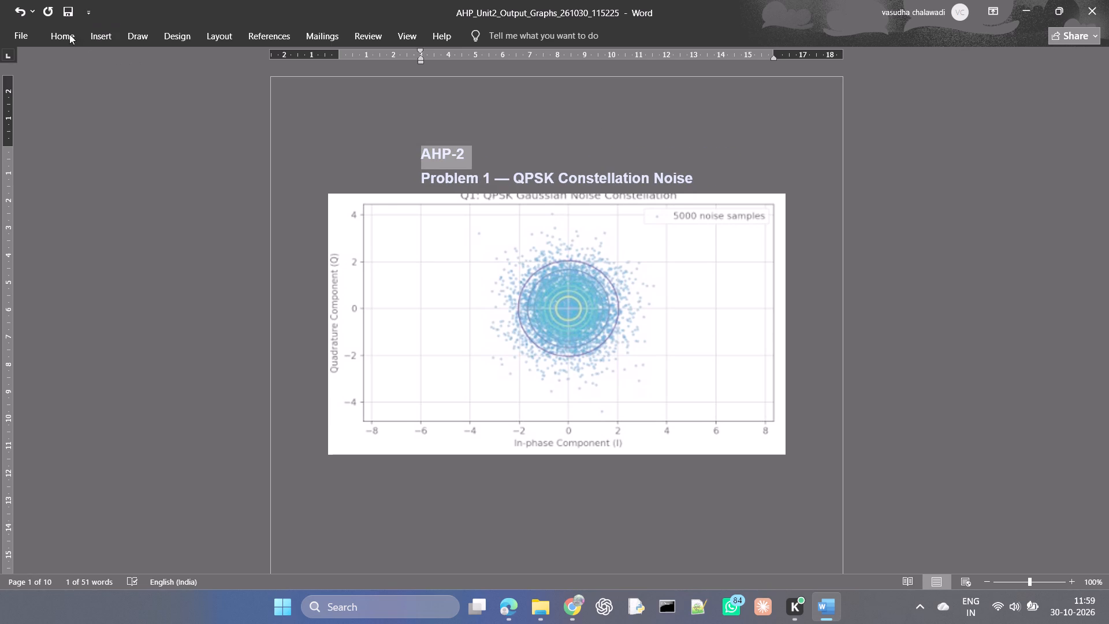
pyautogui.click(61, 31)
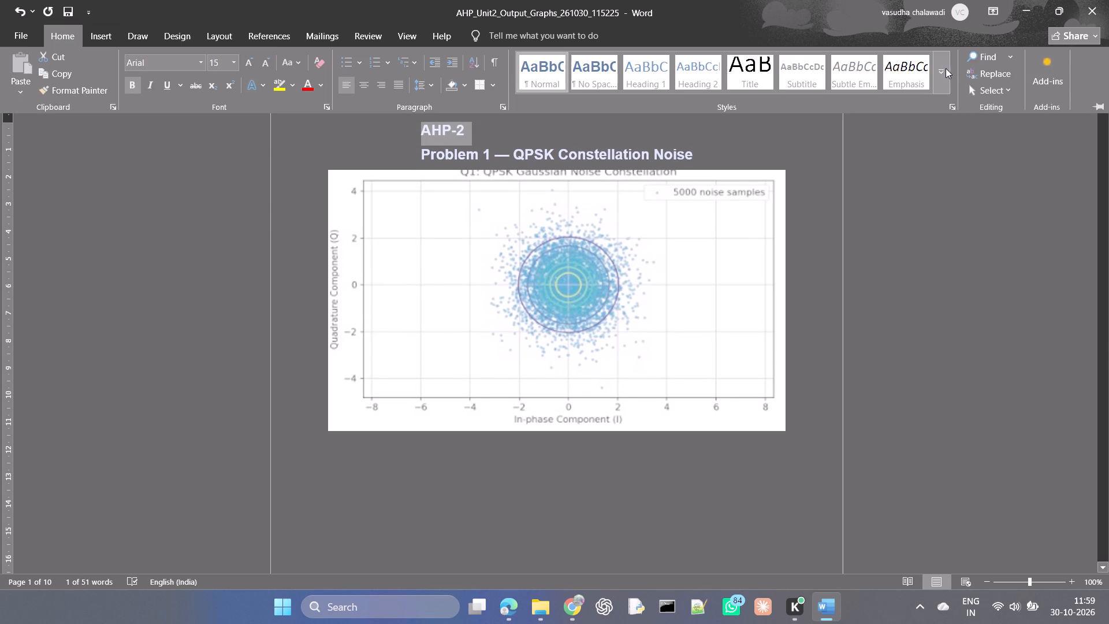
pyautogui.click(946, 69)
pyautogui.click(688, 122)
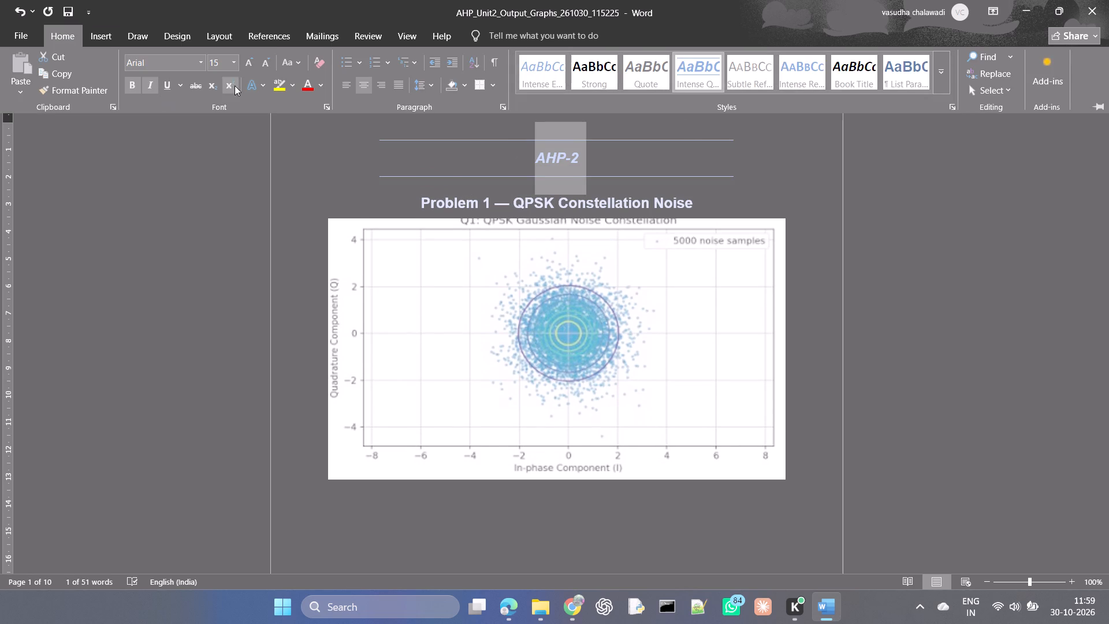
pyautogui.click(247, 62)
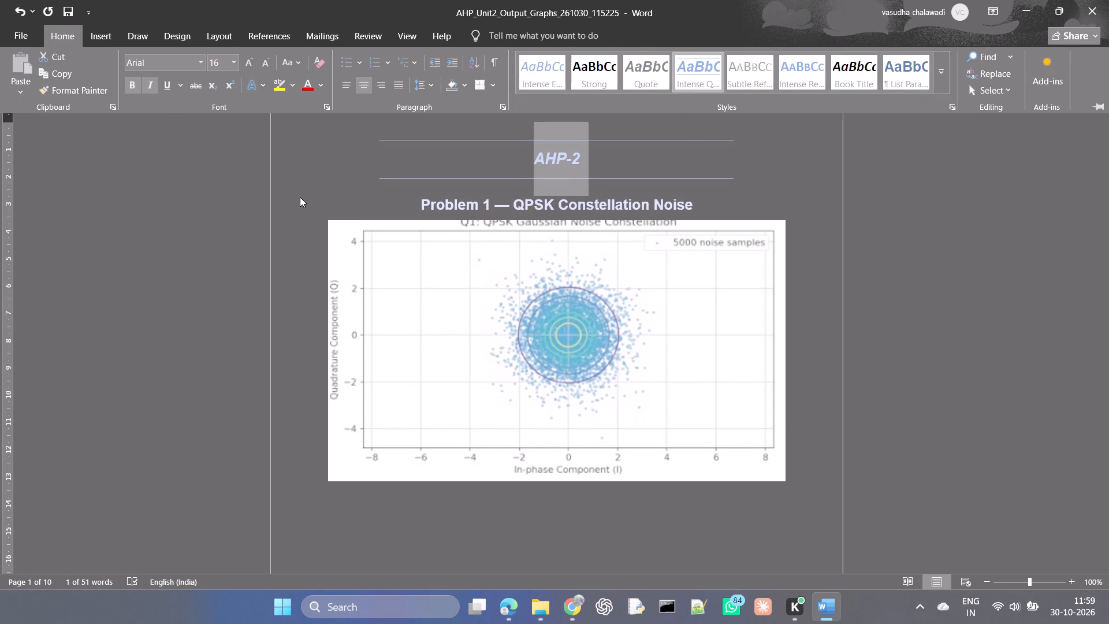
pyautogui.click(300, 197)
# Insert a blank line below the "AHP-2" title and remove its left indent.
pyautogui.click(775, 147)
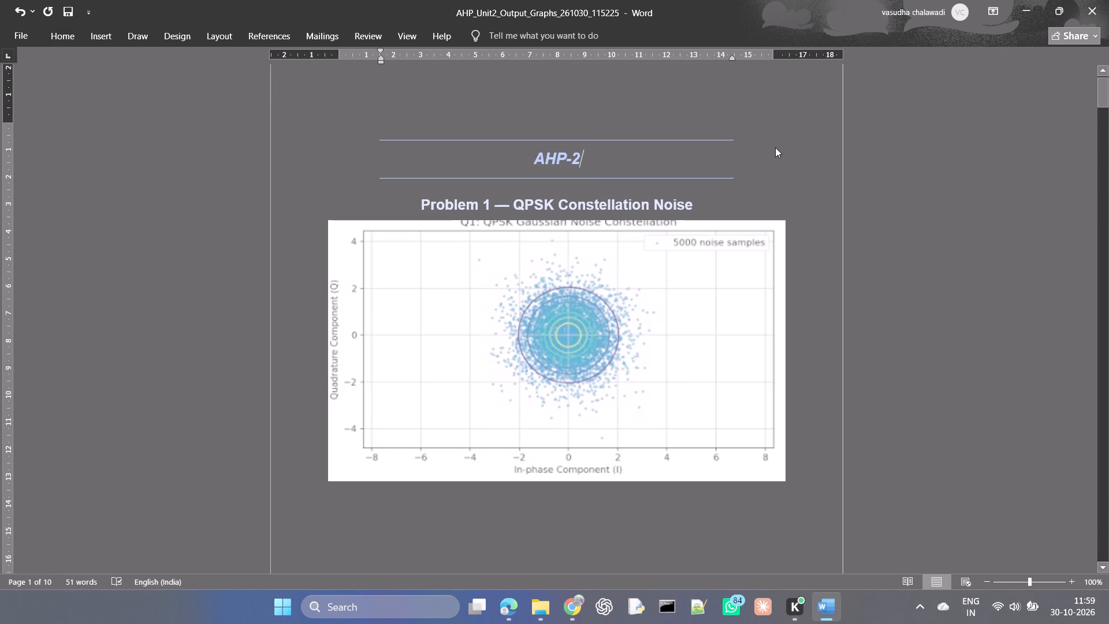
pyautogui.press('Return')
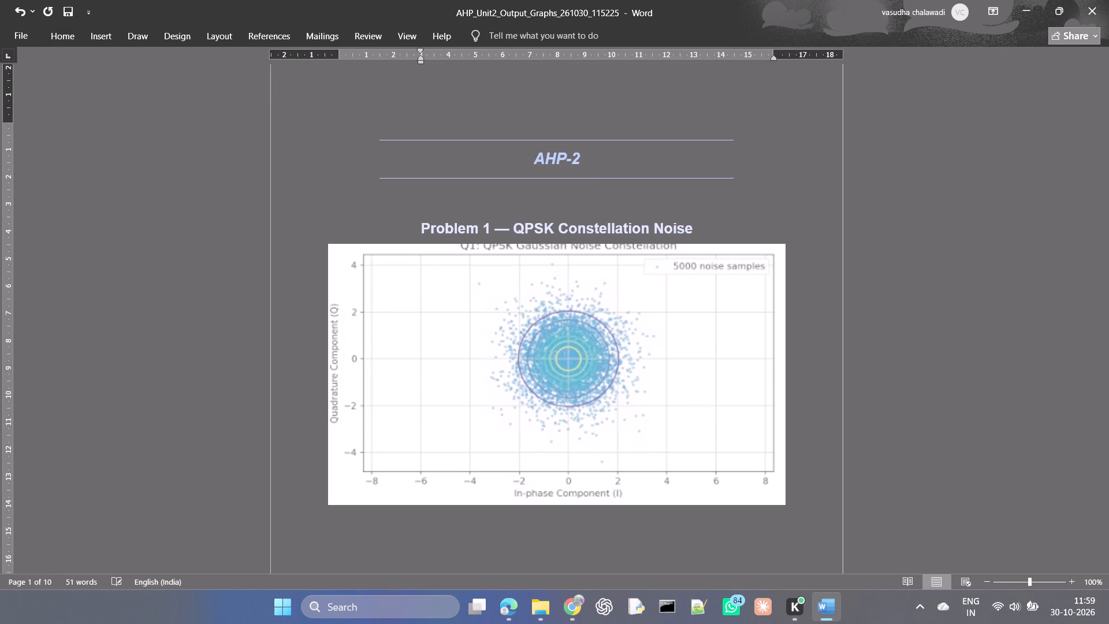
pyautogui.press('BackSpace')
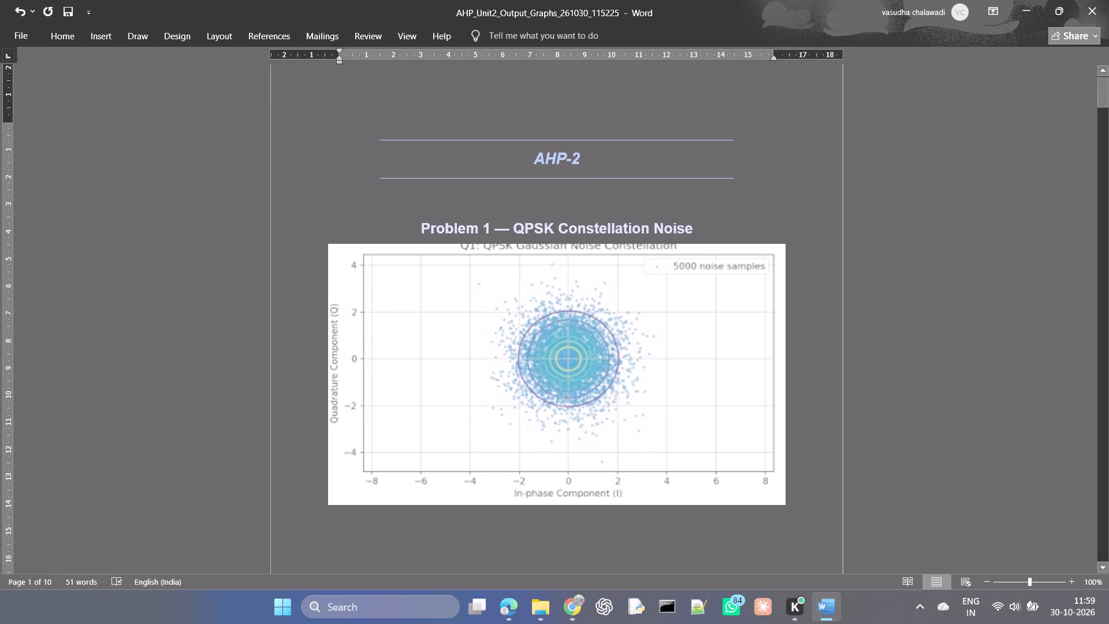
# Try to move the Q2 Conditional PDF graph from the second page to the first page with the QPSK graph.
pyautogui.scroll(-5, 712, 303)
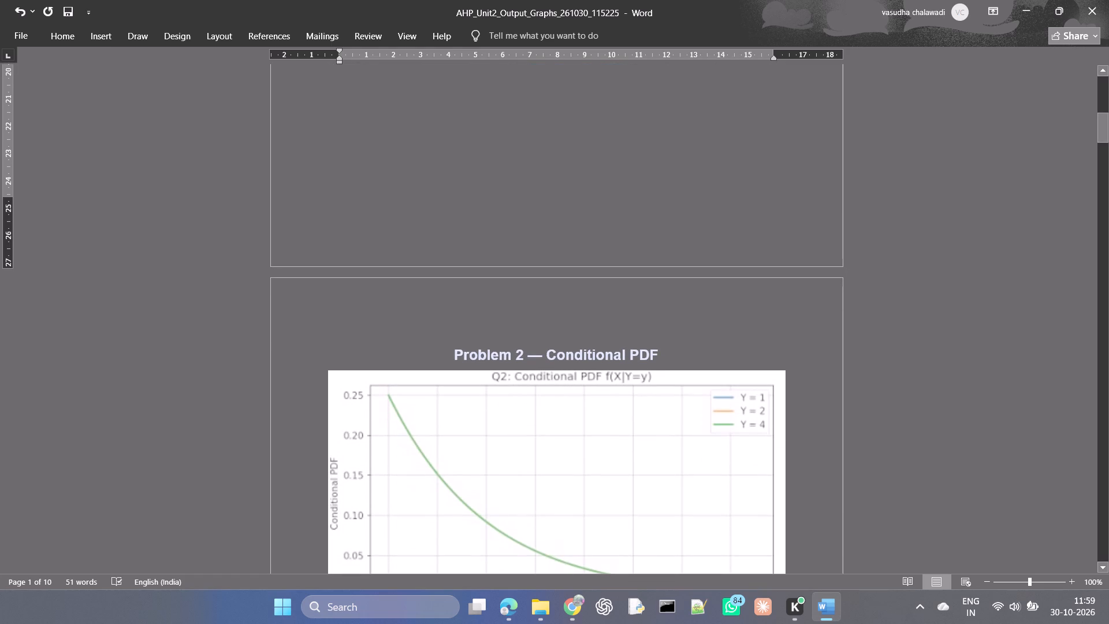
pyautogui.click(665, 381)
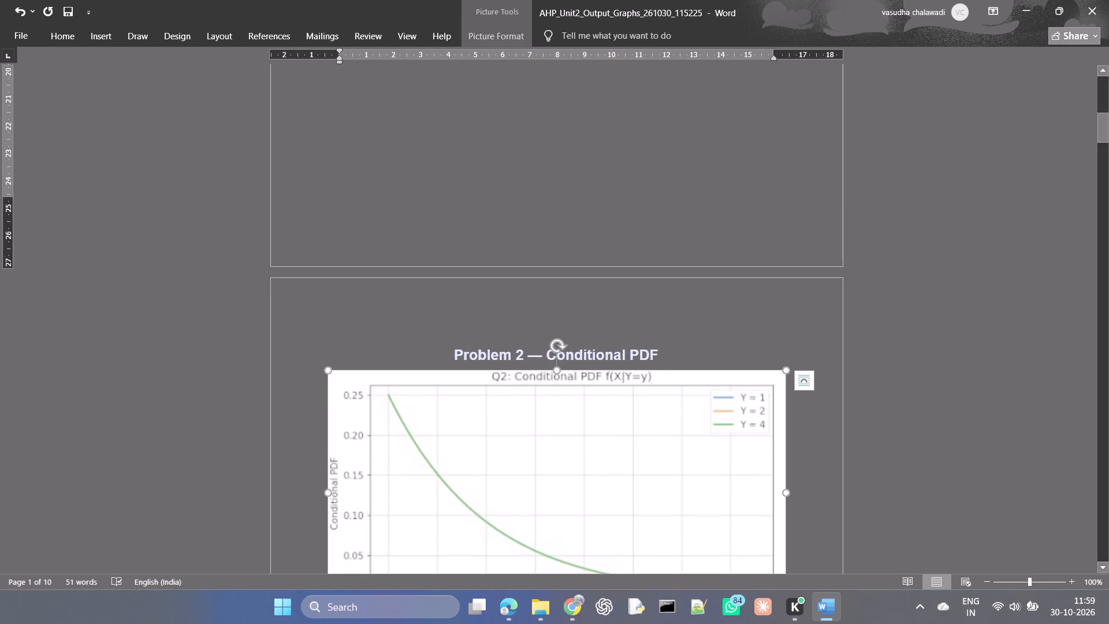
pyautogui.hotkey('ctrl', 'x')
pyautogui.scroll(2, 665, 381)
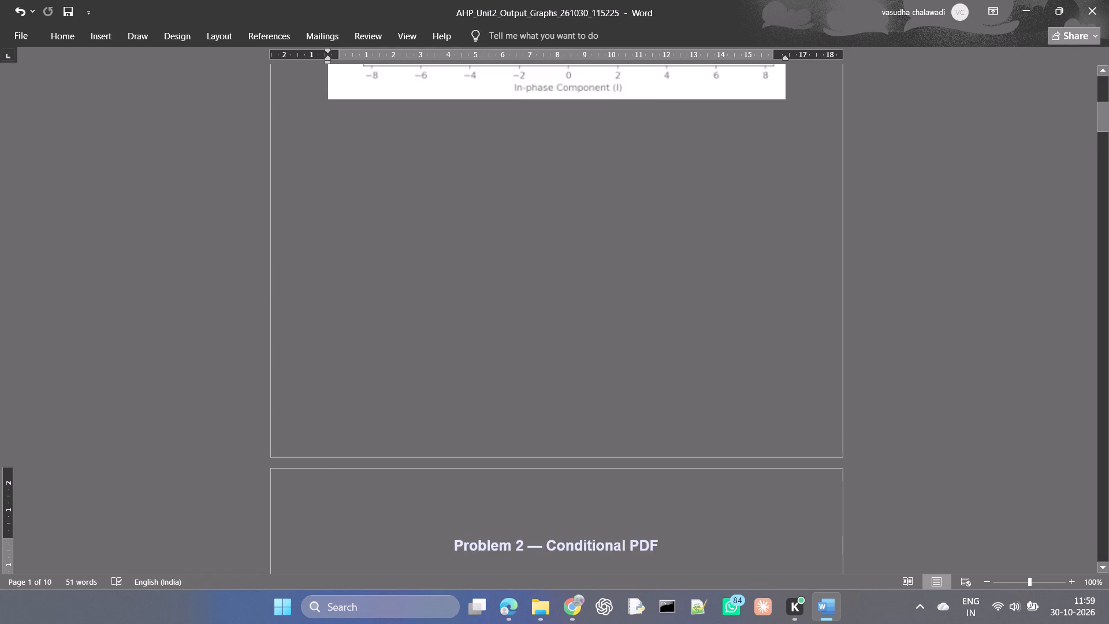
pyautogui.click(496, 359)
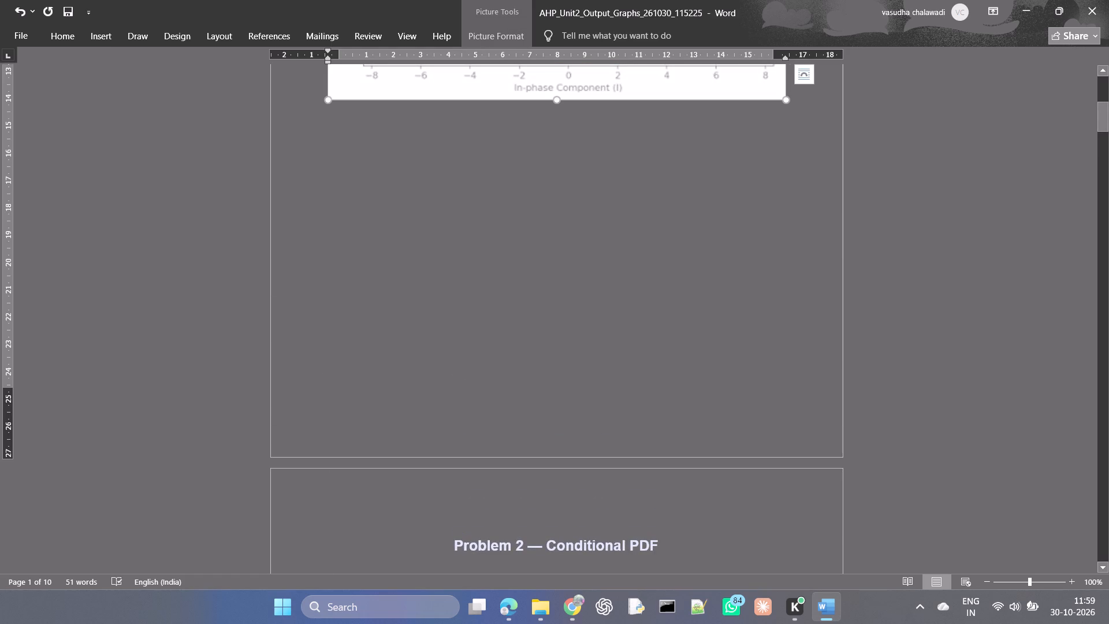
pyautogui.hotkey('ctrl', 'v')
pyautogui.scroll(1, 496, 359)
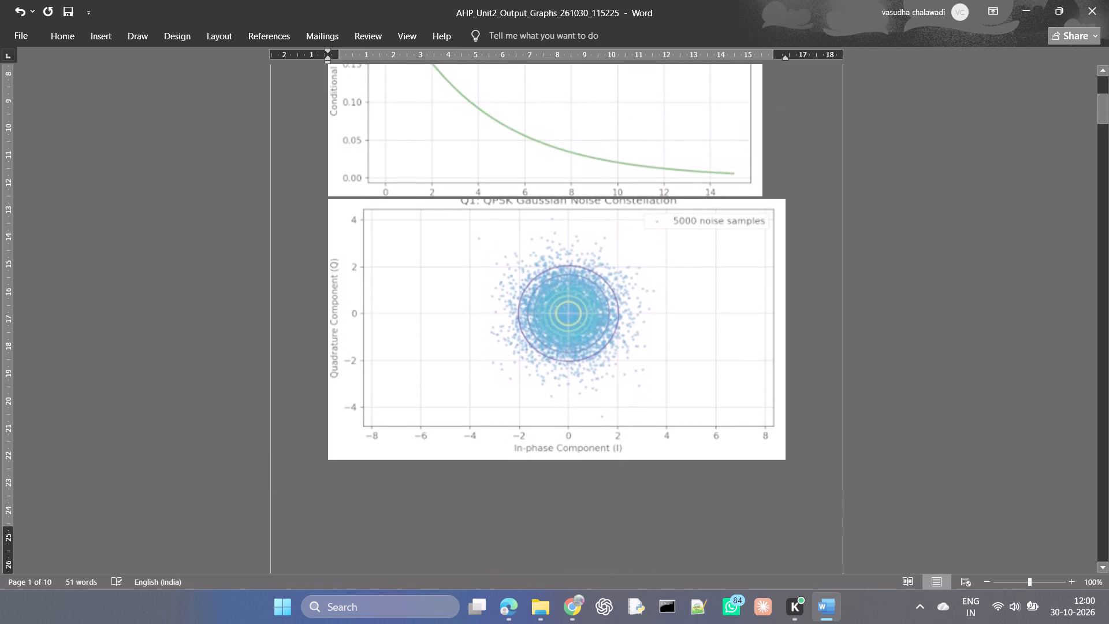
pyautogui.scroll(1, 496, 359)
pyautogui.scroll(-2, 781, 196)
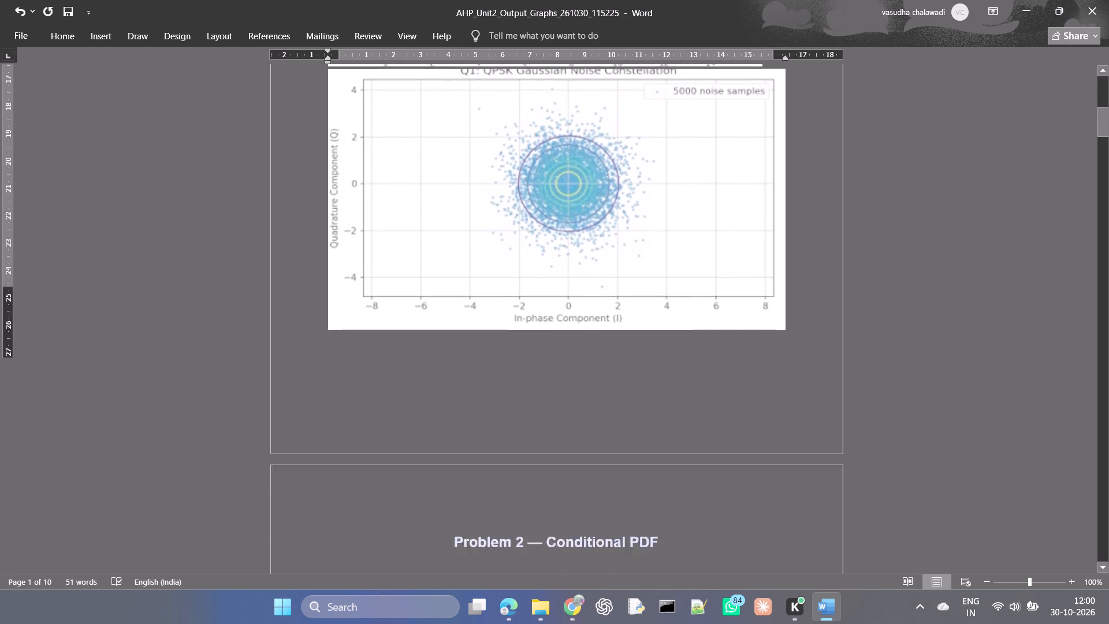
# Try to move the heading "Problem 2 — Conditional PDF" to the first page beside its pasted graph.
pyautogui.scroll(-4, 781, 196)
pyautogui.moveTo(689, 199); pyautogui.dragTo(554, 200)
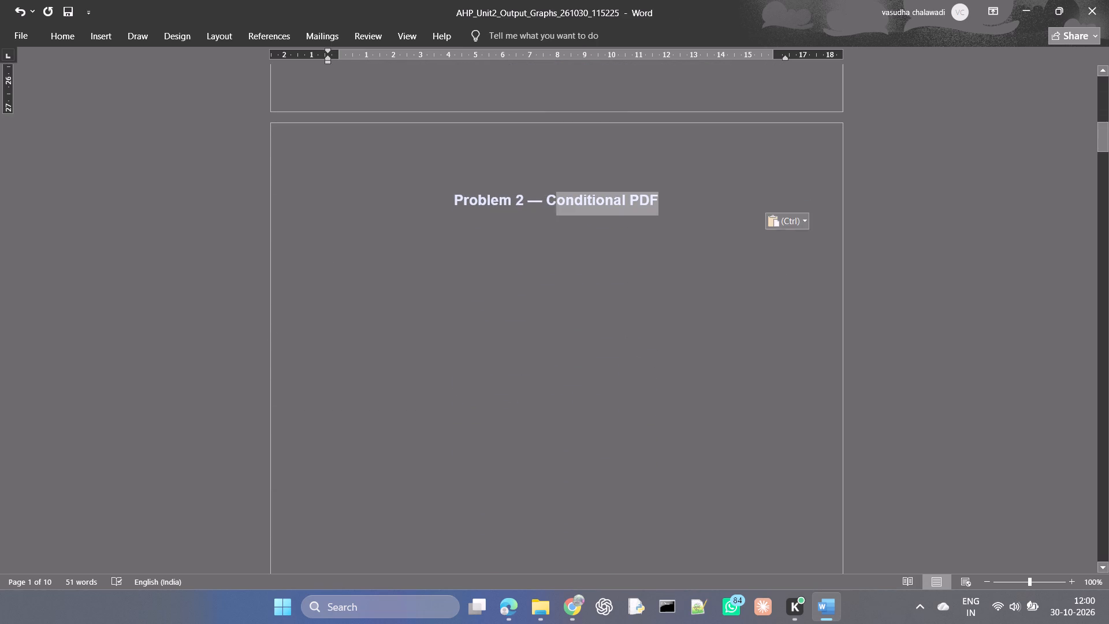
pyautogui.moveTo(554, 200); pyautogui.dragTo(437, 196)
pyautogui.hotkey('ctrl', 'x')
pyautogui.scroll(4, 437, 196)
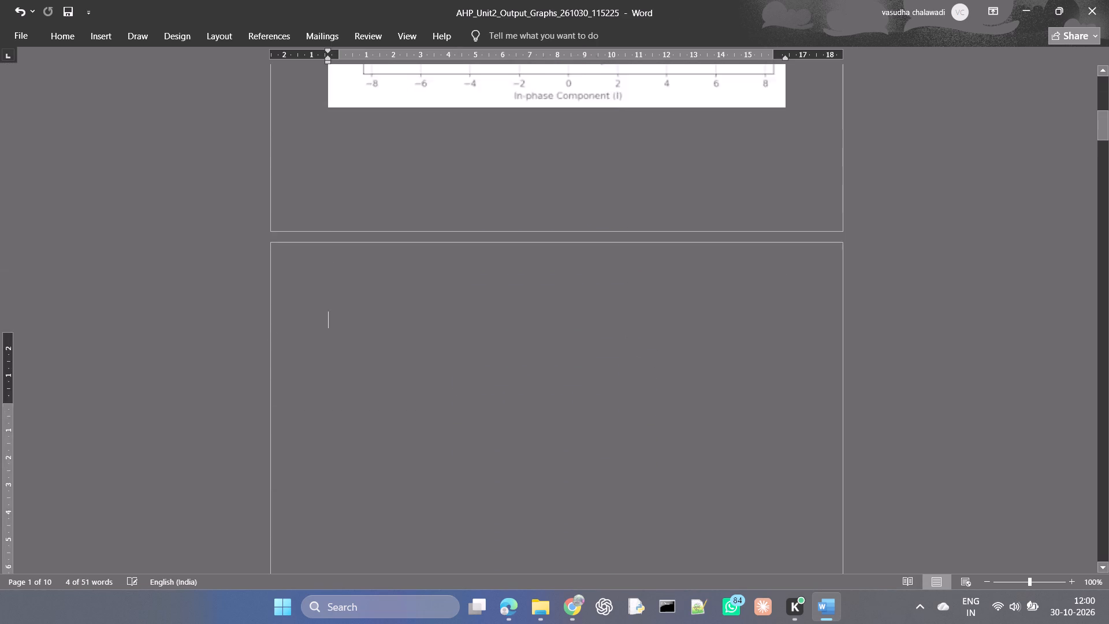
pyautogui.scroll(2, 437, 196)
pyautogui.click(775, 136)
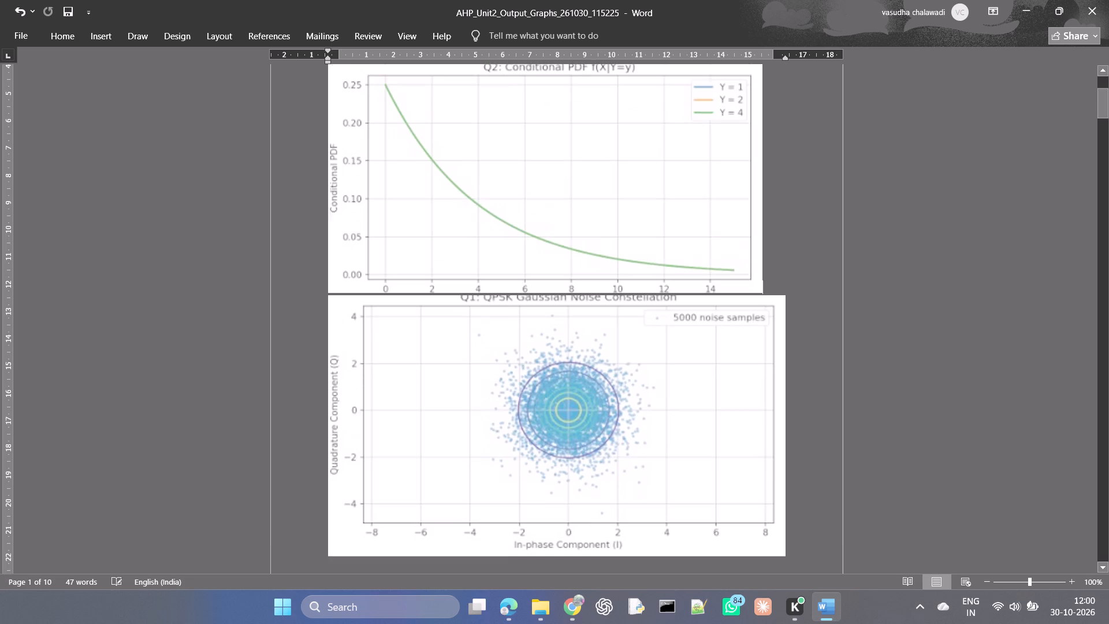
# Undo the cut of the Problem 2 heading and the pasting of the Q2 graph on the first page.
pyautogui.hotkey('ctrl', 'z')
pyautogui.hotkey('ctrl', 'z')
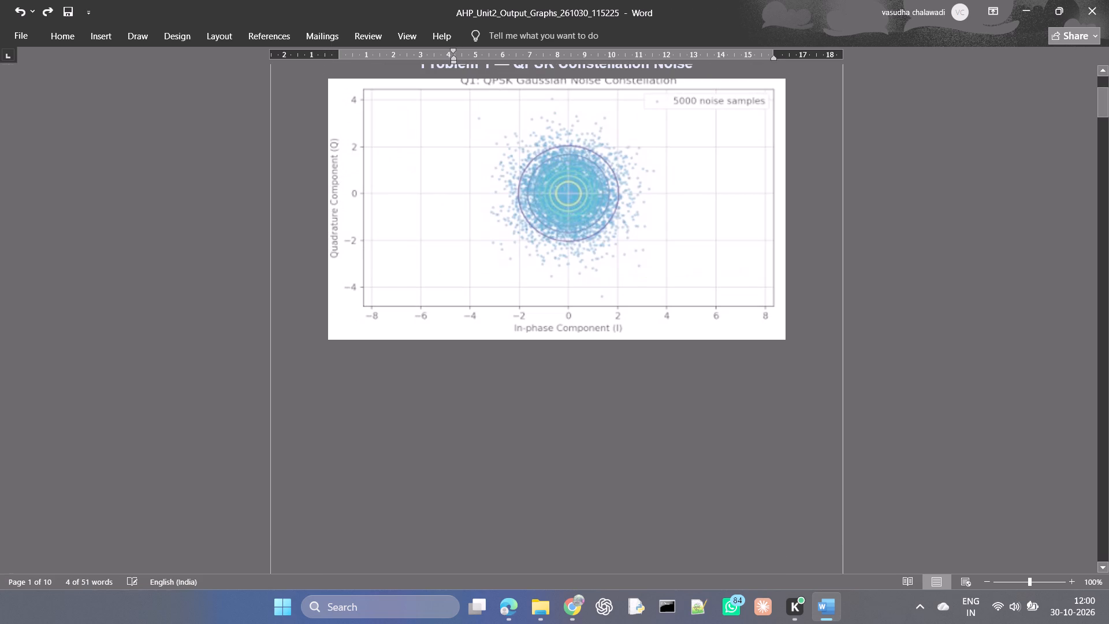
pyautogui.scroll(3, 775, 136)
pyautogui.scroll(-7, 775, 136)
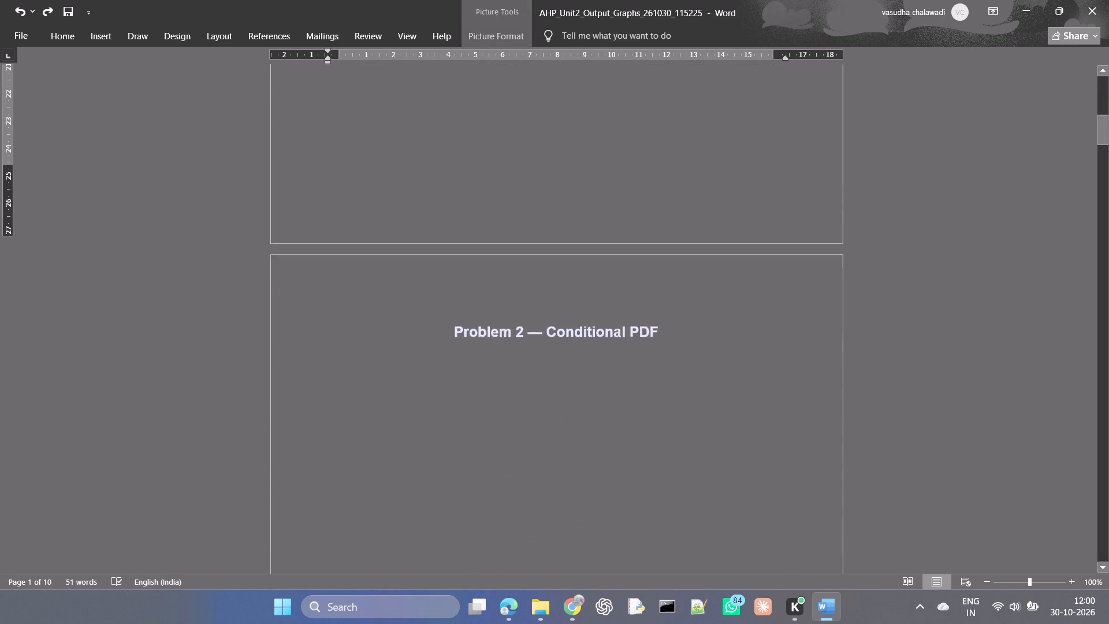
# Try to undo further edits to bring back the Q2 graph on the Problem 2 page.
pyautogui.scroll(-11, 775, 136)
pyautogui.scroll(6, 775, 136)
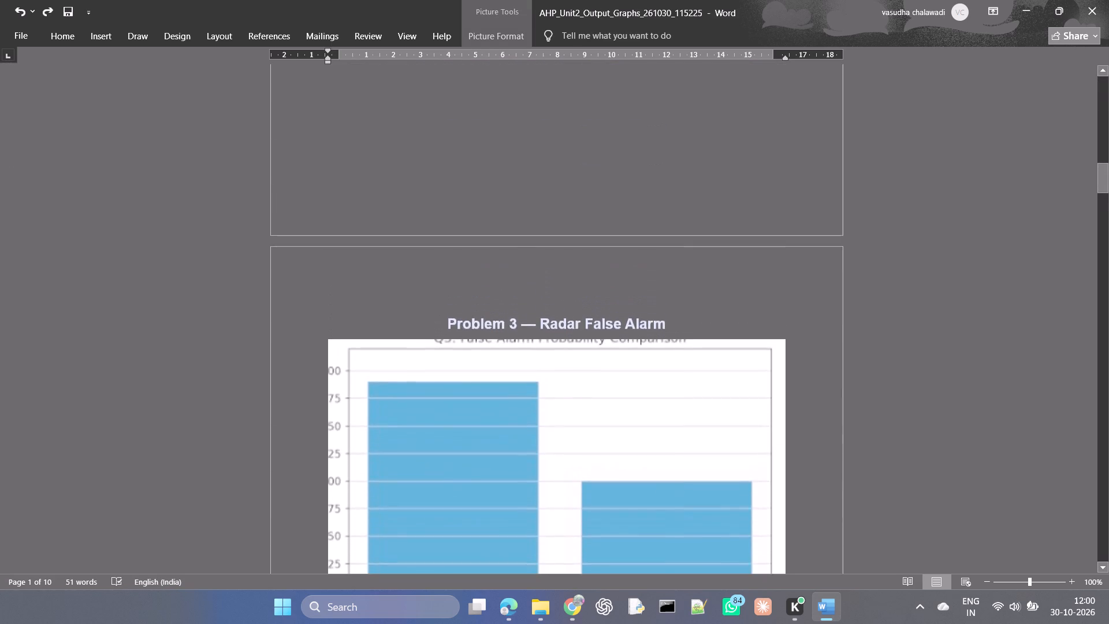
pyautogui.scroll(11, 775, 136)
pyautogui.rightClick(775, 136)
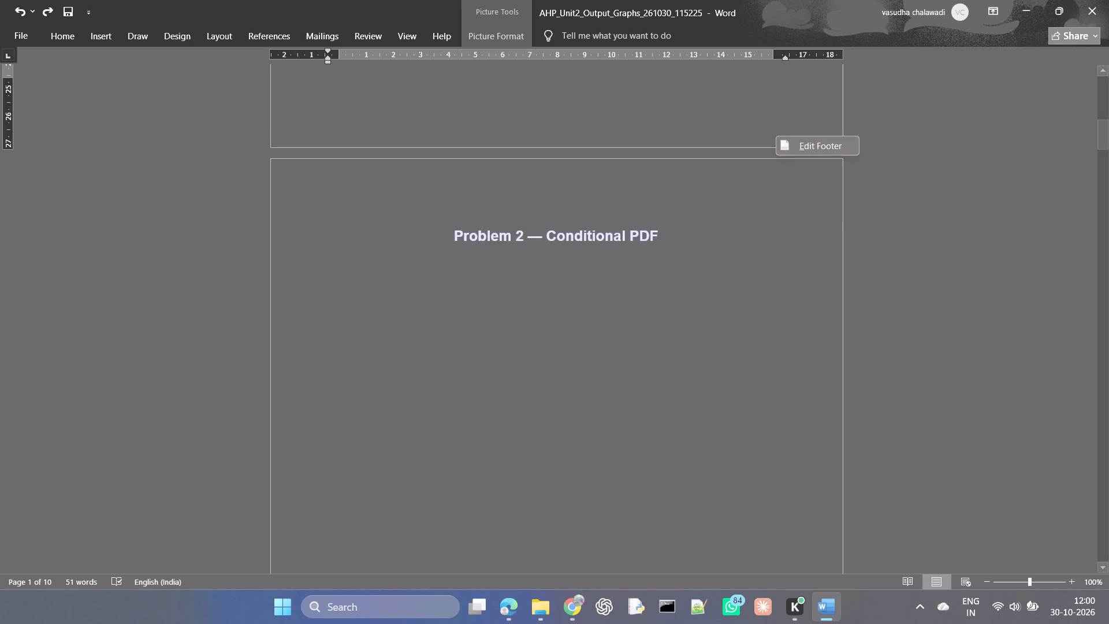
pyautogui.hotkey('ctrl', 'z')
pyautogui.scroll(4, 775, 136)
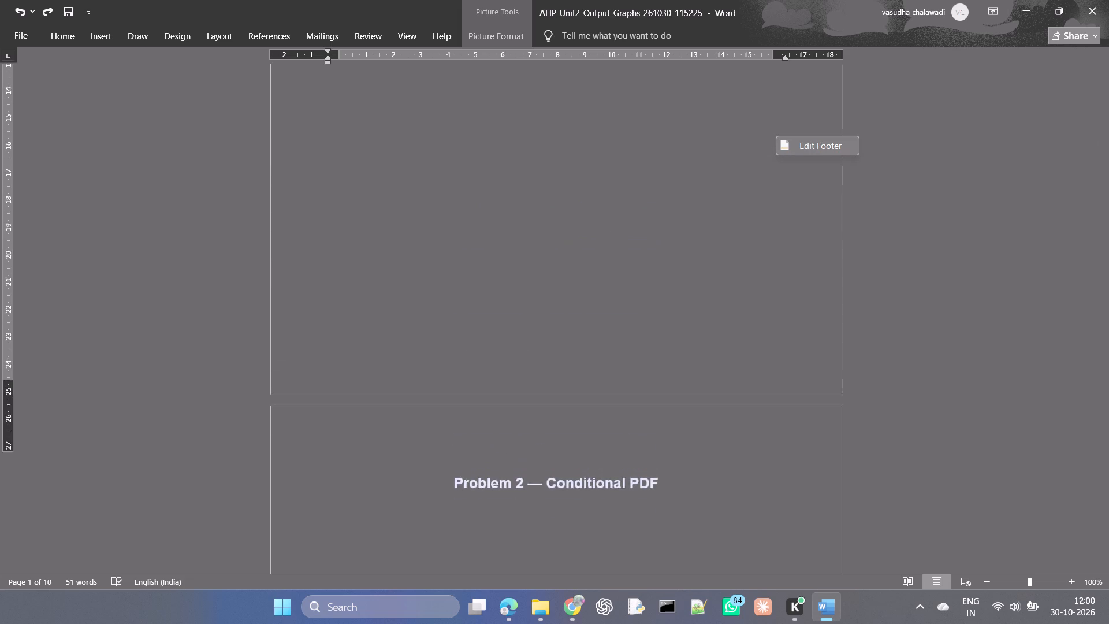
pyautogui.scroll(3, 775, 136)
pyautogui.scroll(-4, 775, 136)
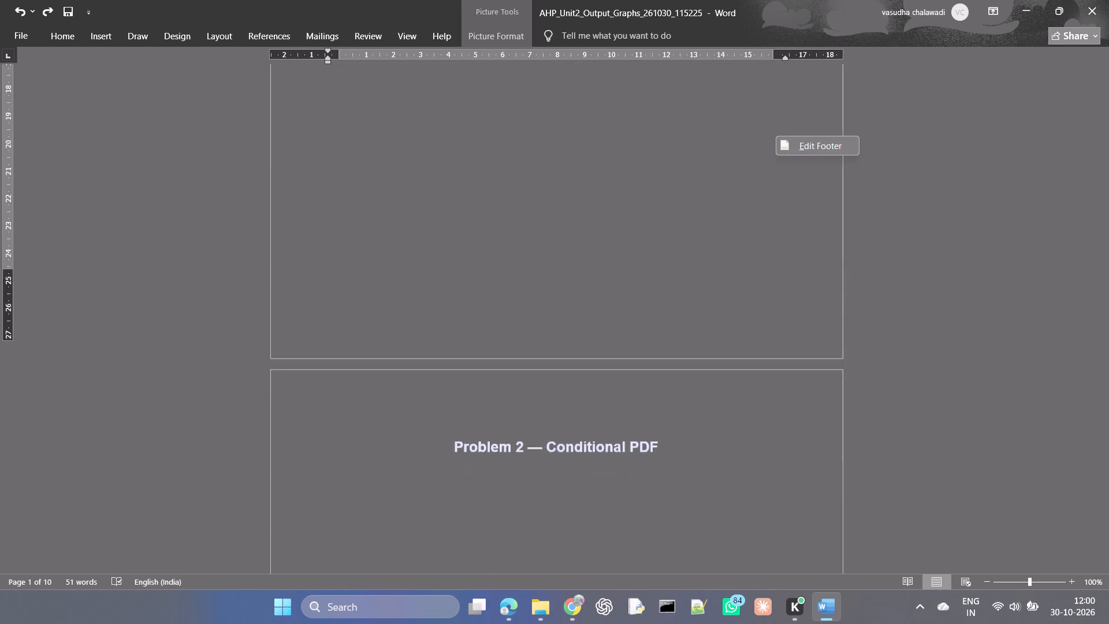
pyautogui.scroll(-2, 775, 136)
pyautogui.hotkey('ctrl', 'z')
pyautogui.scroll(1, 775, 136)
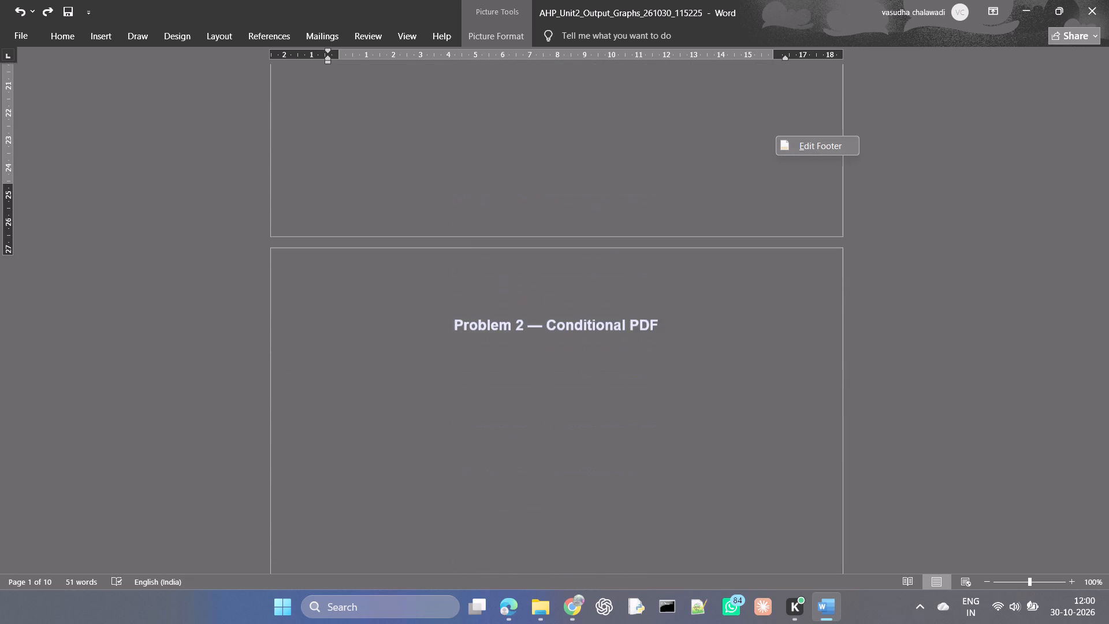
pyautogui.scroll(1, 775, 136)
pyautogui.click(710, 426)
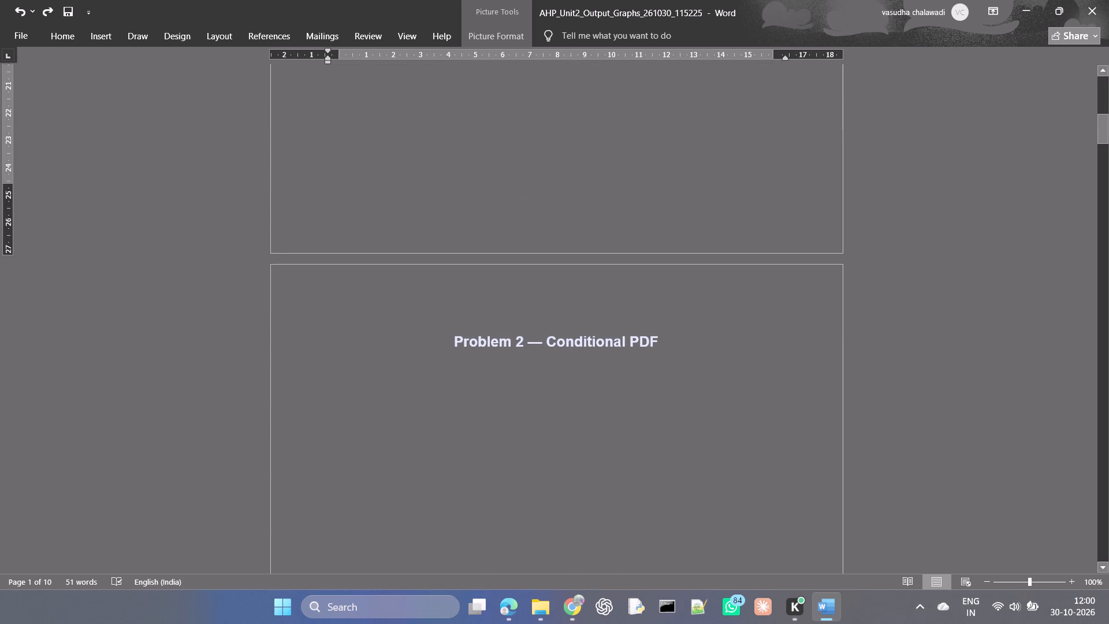
# Duplicate the QPSK constellation graph on the first page and move the copy to the blank area below the Problem 2 heading.
pyautogui.hotkey('ctrl', 'c')
pyautogui.hotkey('ctrl', 'v')
pyautogui.scroll(1, 710, 426)
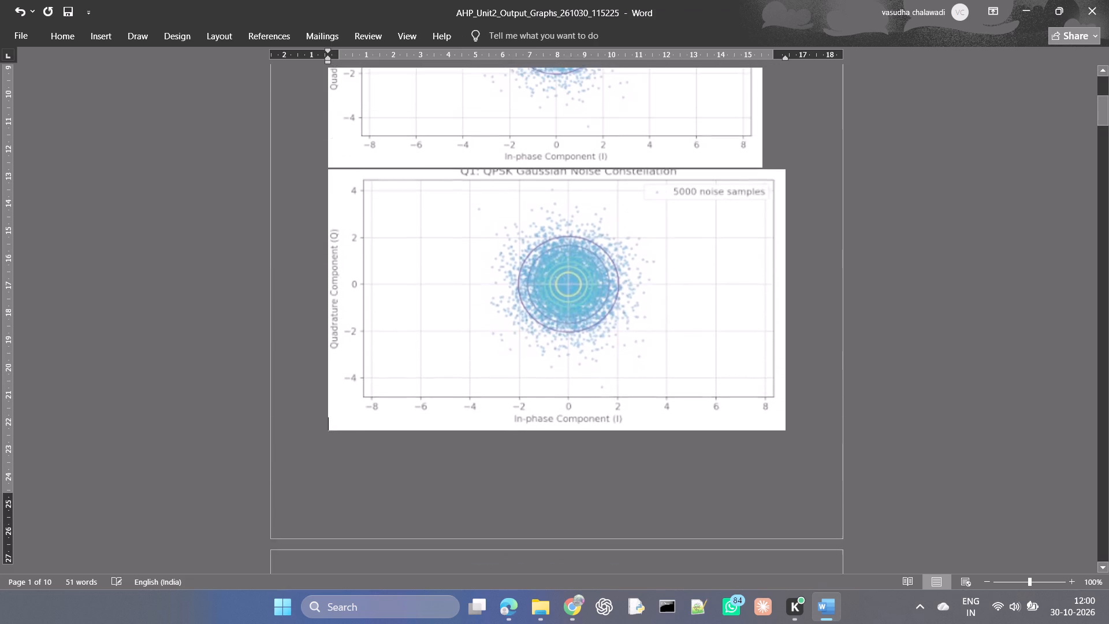
pyautogui.click(639, 321)
pyautogui.hotkey('ctrl', 'x')
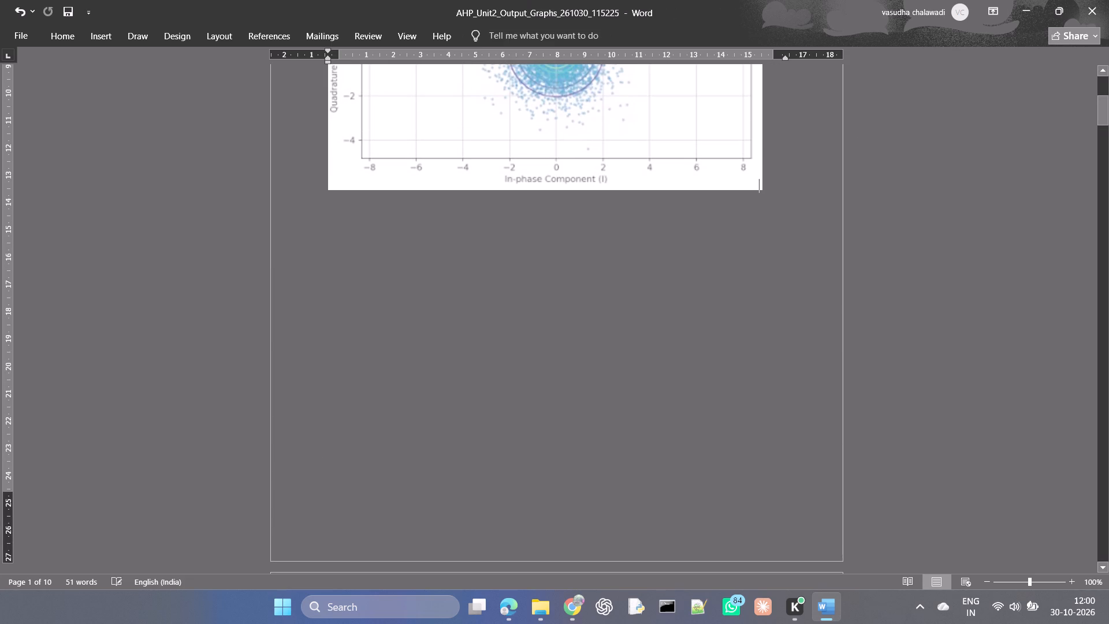
pyautogui.scroll(-7, 639, 321)
pyautogui.click(602, 275)
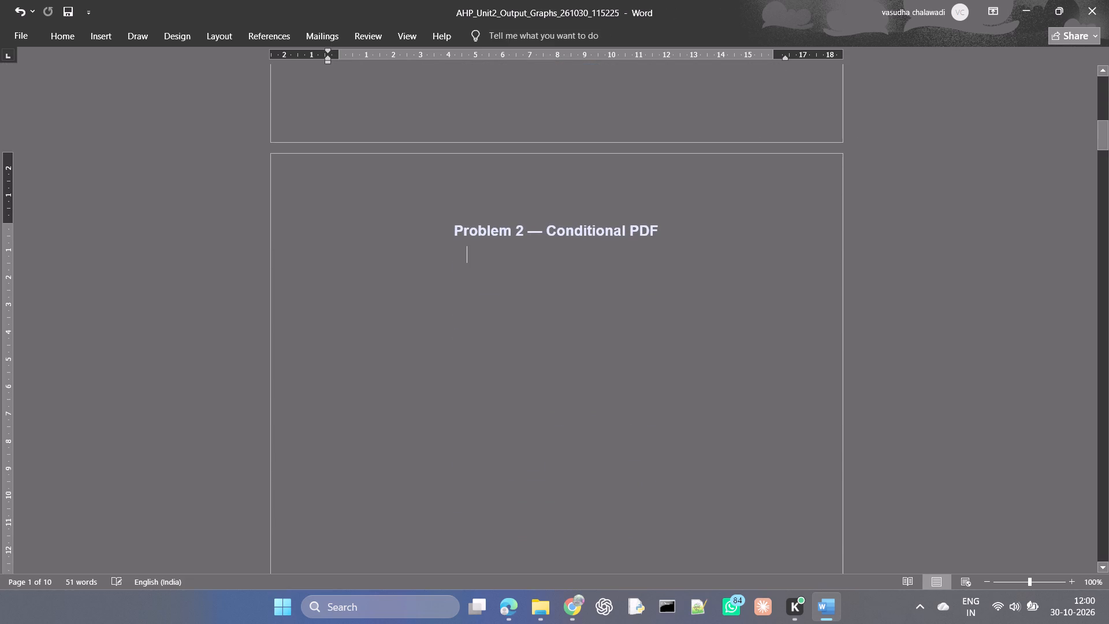
pyautogui.hotkey('ctrl', 'v')
# Move the pasted QPSK graph so that it directly follows the heading "Problem 2 — Conditional PDF".
pyautogui.scroll(5, 602, 275)
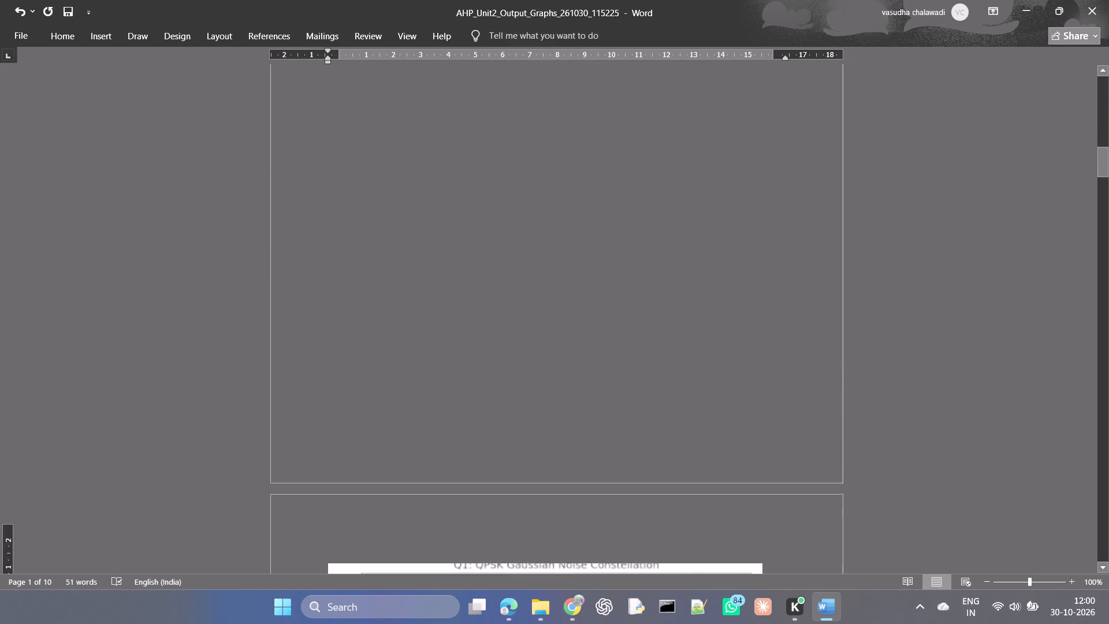
pyautogui.scroll(6, 602, 275)
pyautogui.scroll(-4, 602, 275)
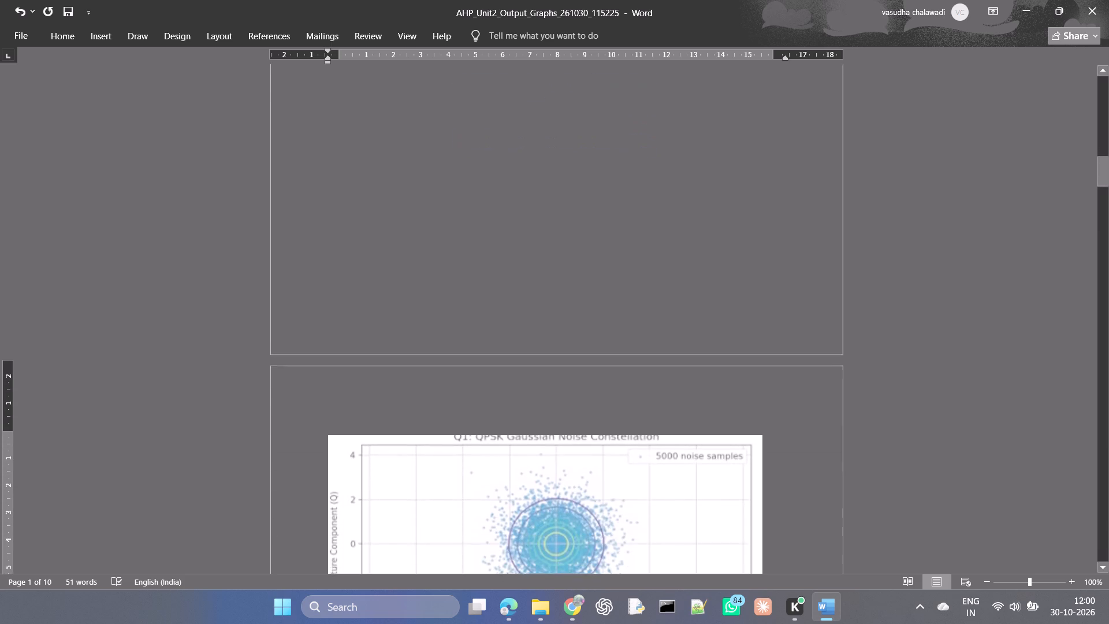
pyautogui.scroll(-1, 602, 275)
pyautogui.moveTo(533, 514); pyautogui.dragTo(534, 482)
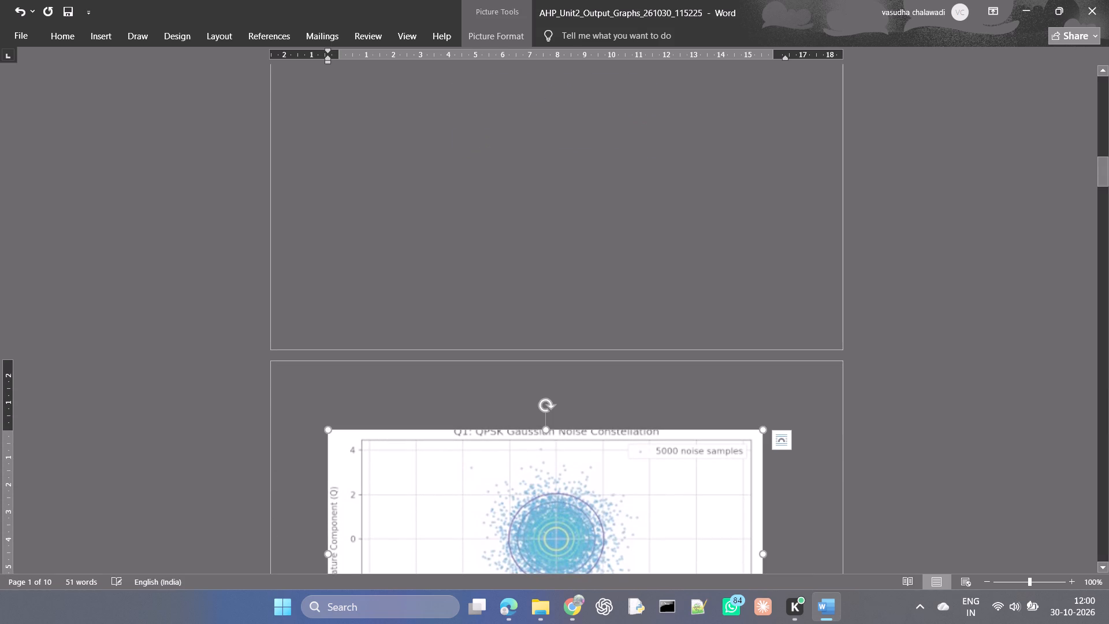
pyautogui.hotkey('ctrl', 'x')
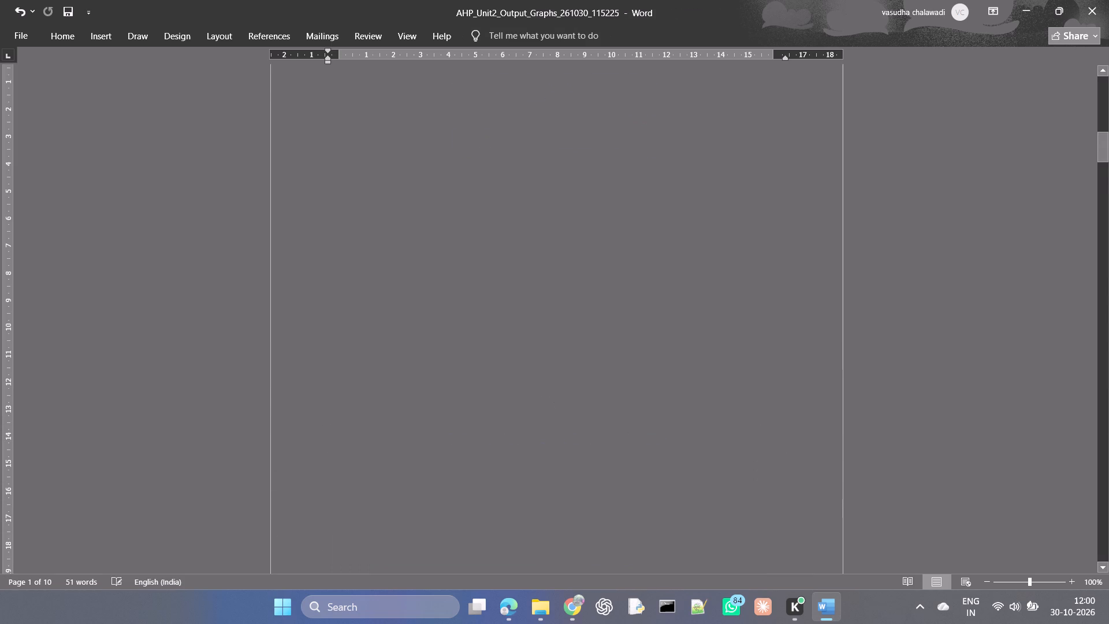
pyautogui.scroll(4, 534, 482)
pyautogui.click(664, 413)
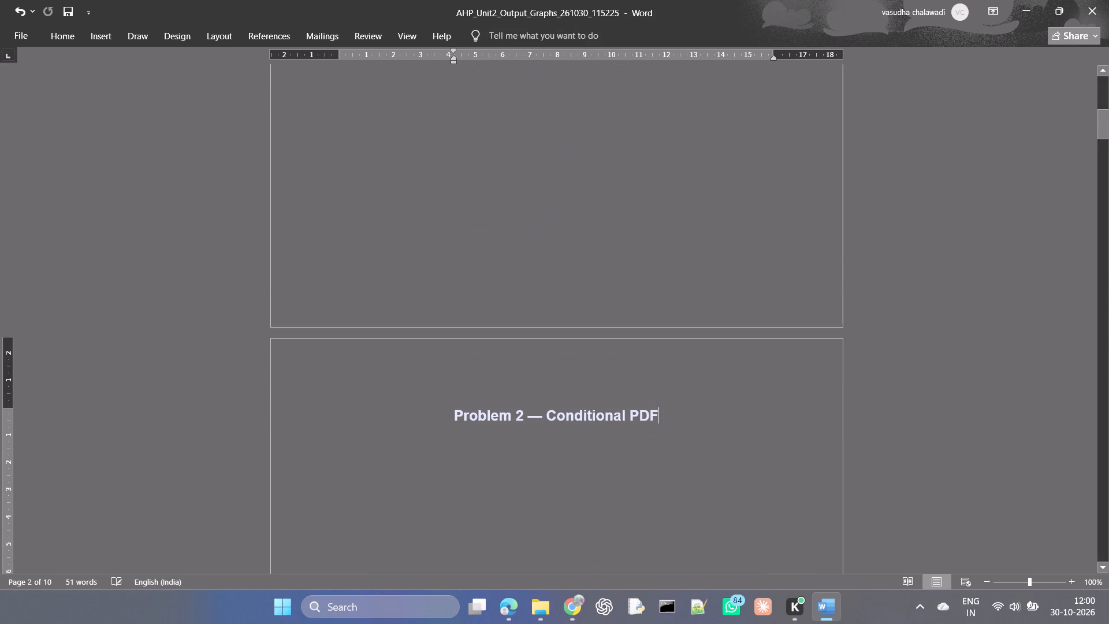
pyautogui.hotkey('ctrl', 'v')
# Position the QPSK graph on the Problem 2 page in the middle centre of the page with text wrapping.
pyautogui.click(601, 408)
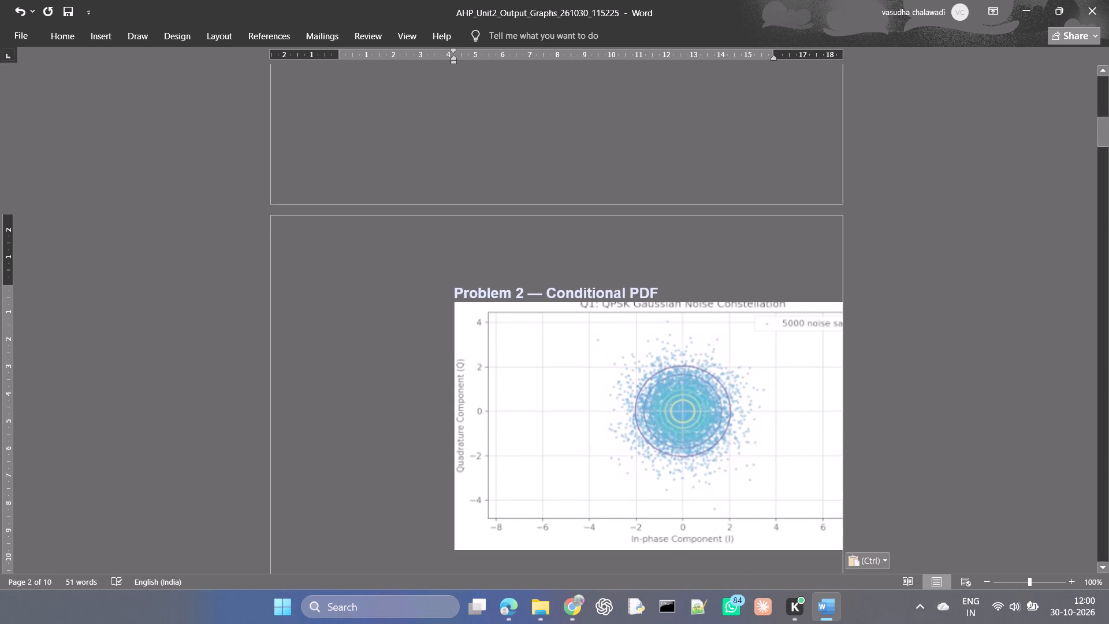
pyautogui.moveTo(601, 408); pyautogui.dragTo(512, 409)
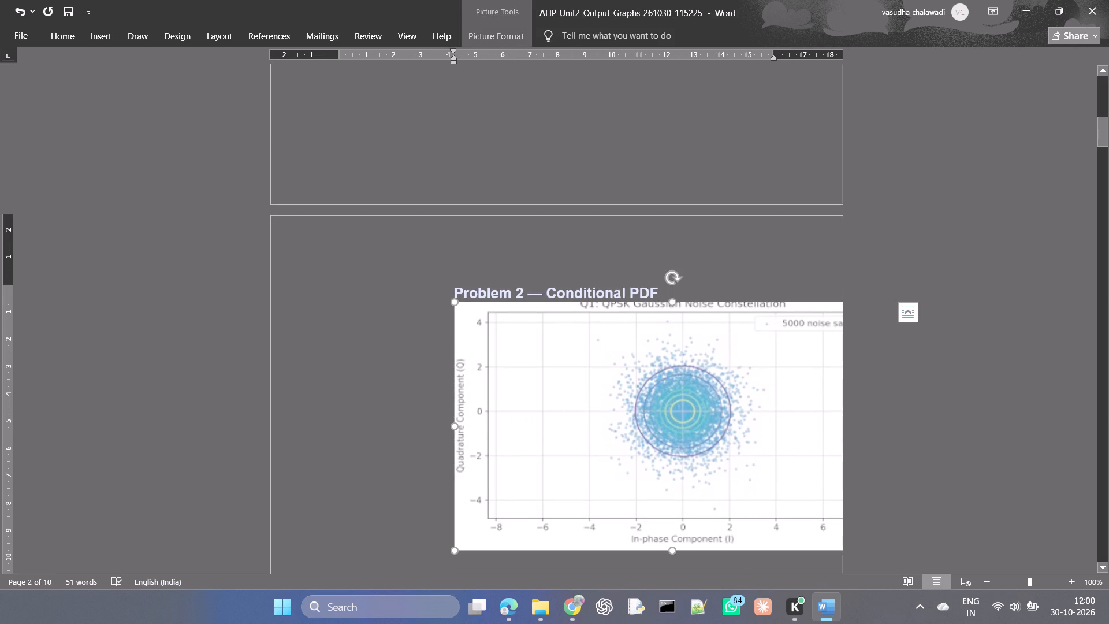
pyautogui.click(497, 35)
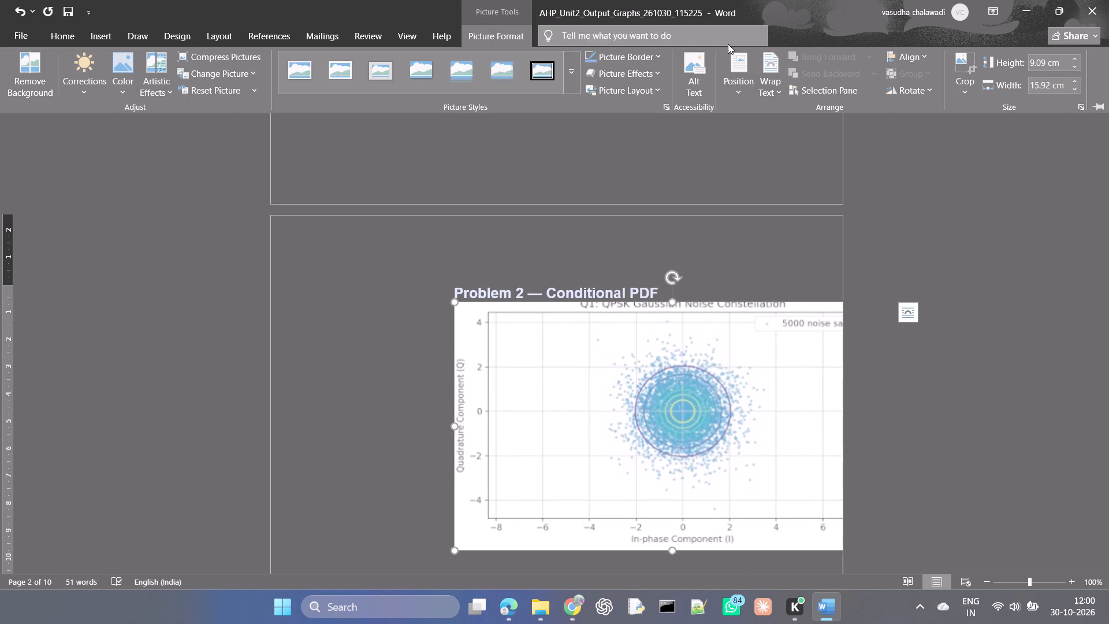
pyautogui.click(743, 66)
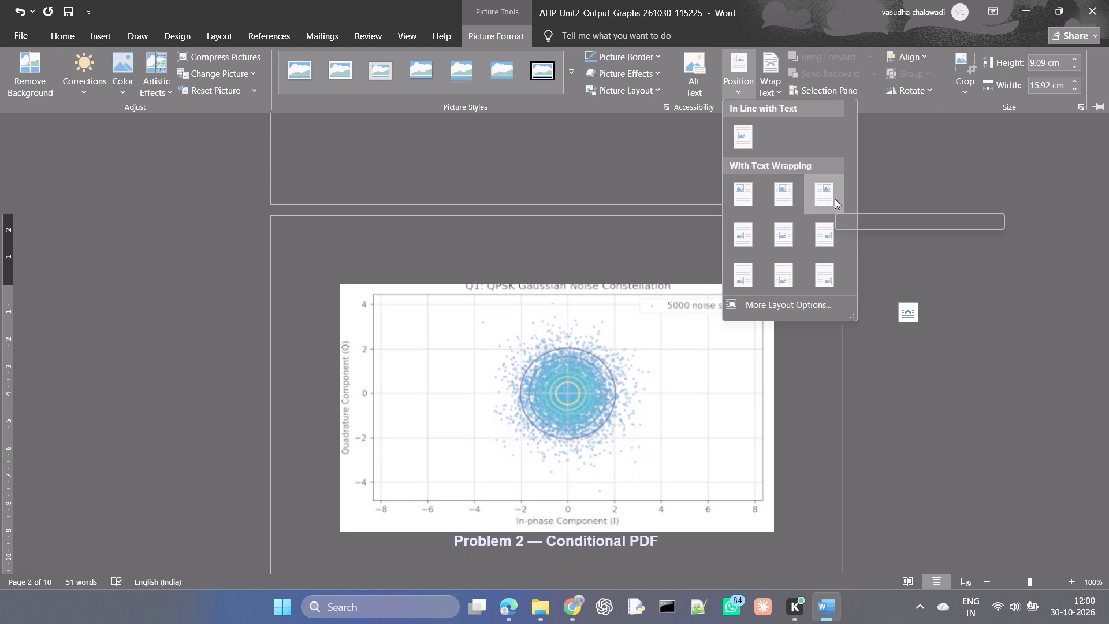
pyautogui.click(782, 237)
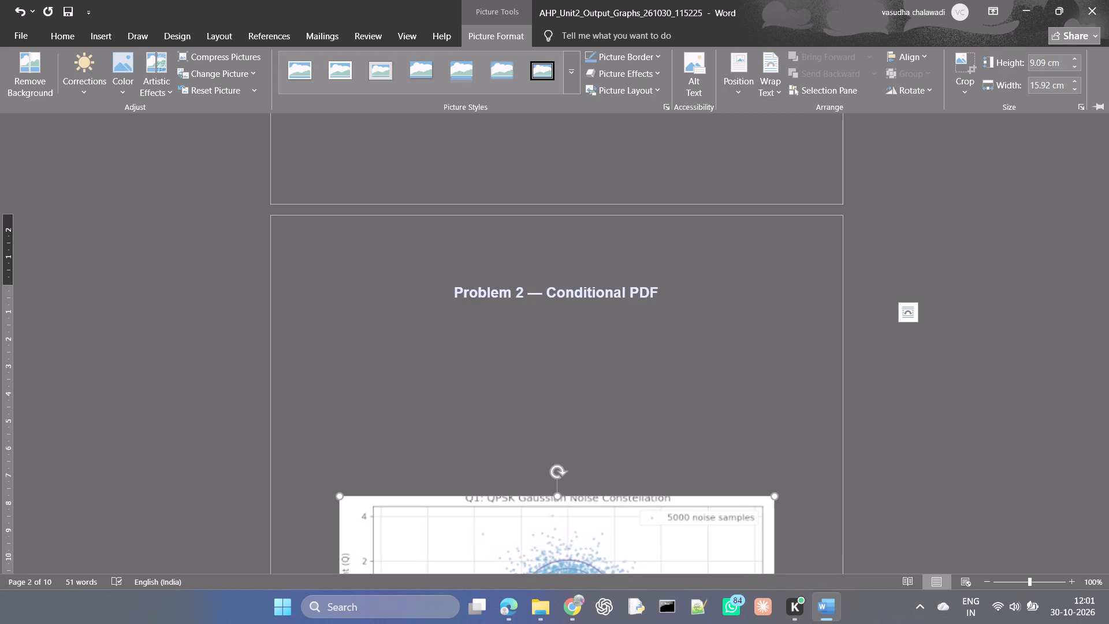
# Move the QPSK graph up so it sits directly beneath the "Problem 2 — Conditional PDF" heading.
pyautogui.moveTo(572, 505); pyautogui.dragTo(576, 438)
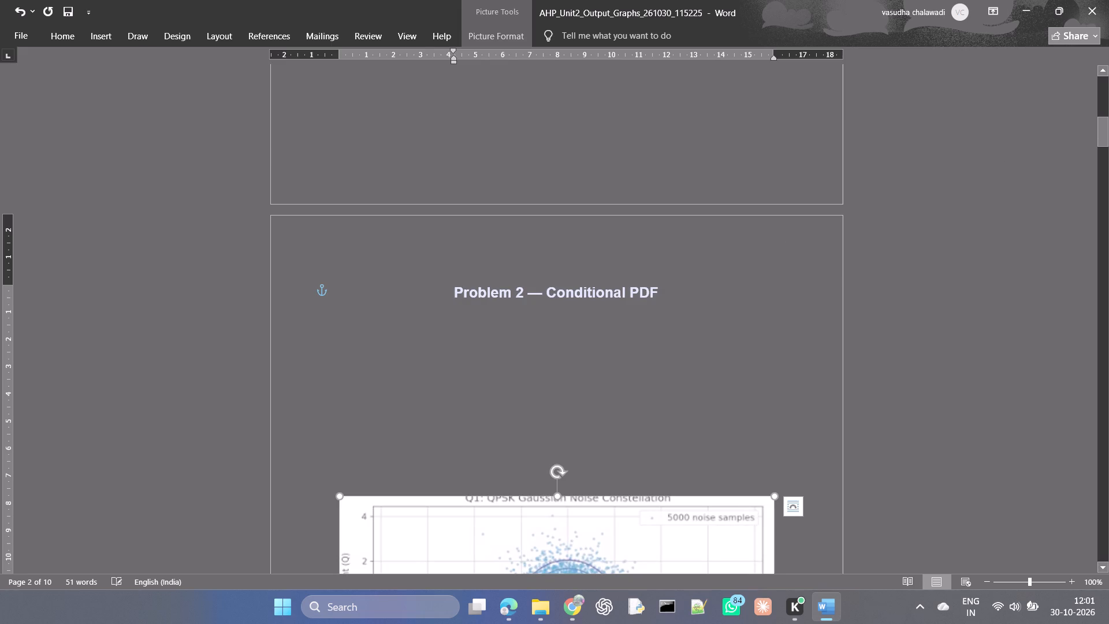
pyautogui.moveTo(576, 438); pyautogui.dragTo(578, 396)
pyautogui.moveTo(664, 292); pyautogui.dragTo(552, 281)
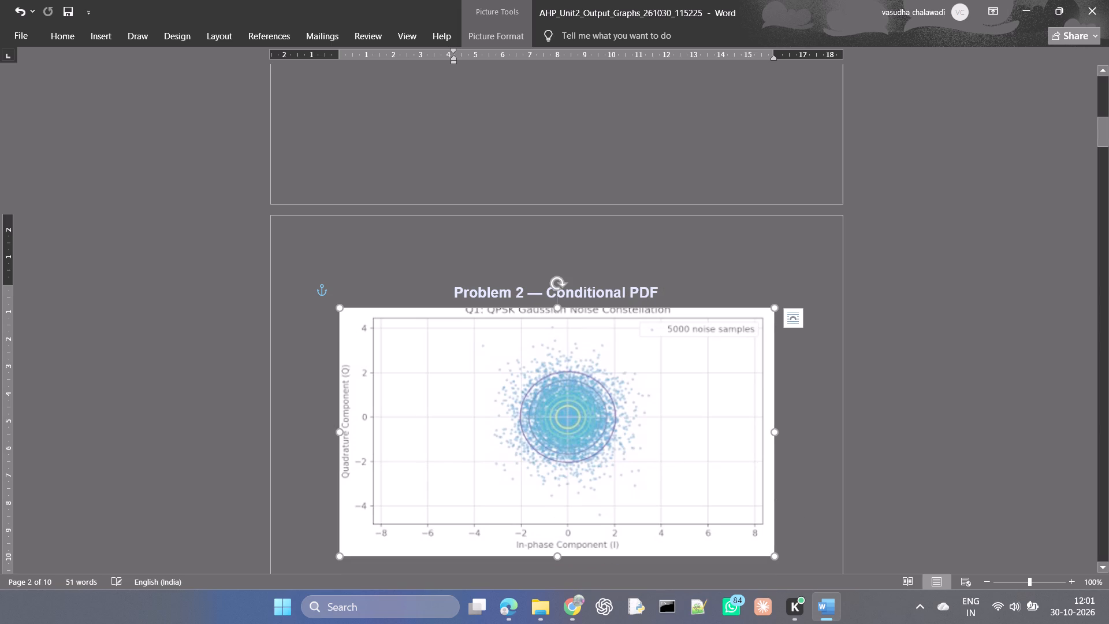
# Review the remaining problem pages through to the end of the document and return to the first page.
pyautogui.scroll(-20, 675, 326)
pyautogui.scroll(-5, 675, 326)
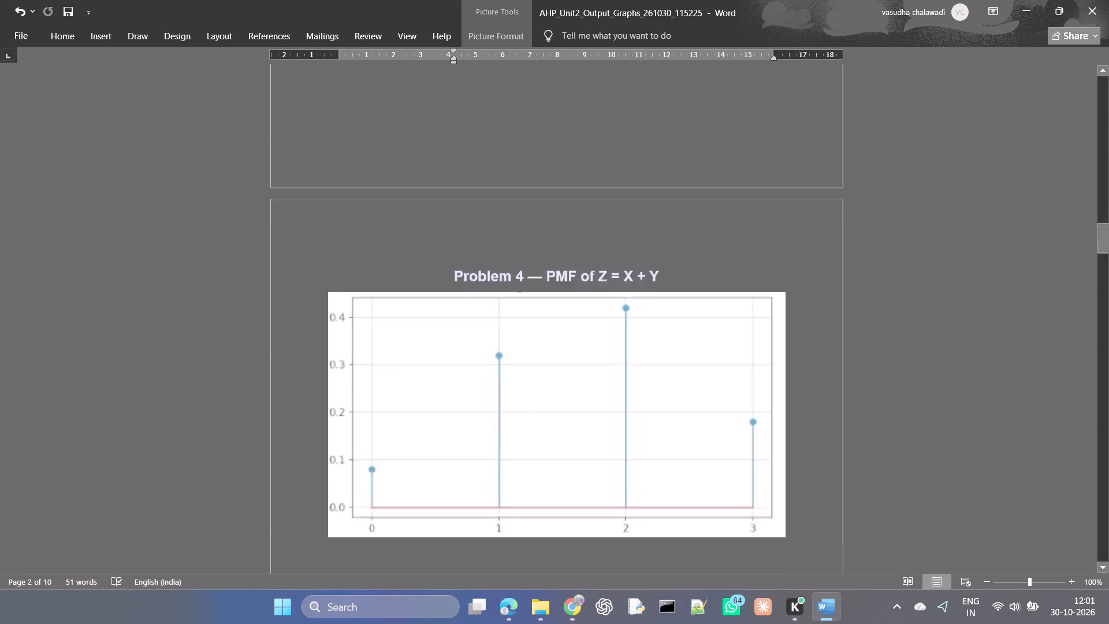
pyautogui.scroll(-20, 675, 326)
pyautogui.scroll(-11, 675, 326)
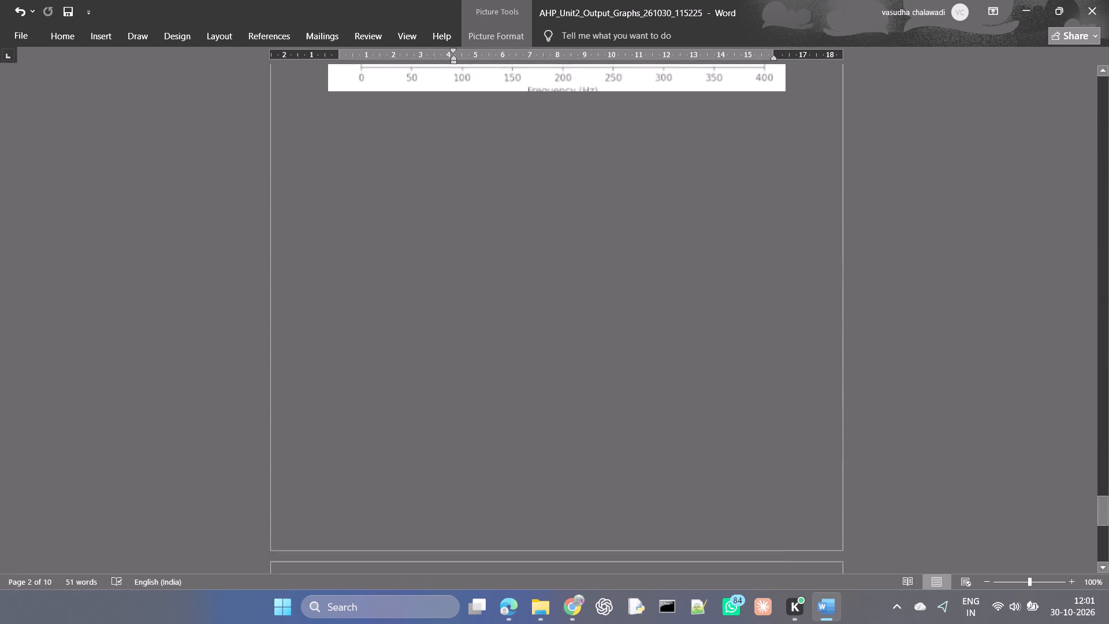
pyautogui.scroll(-15, 675, 326)
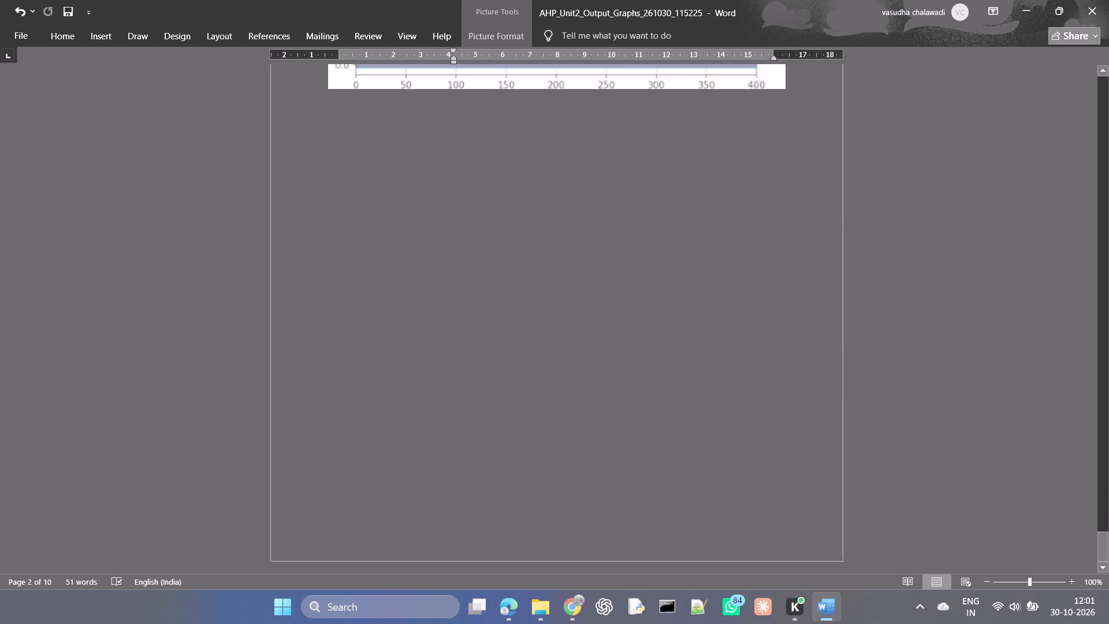
pyautogui.click(635, 322)
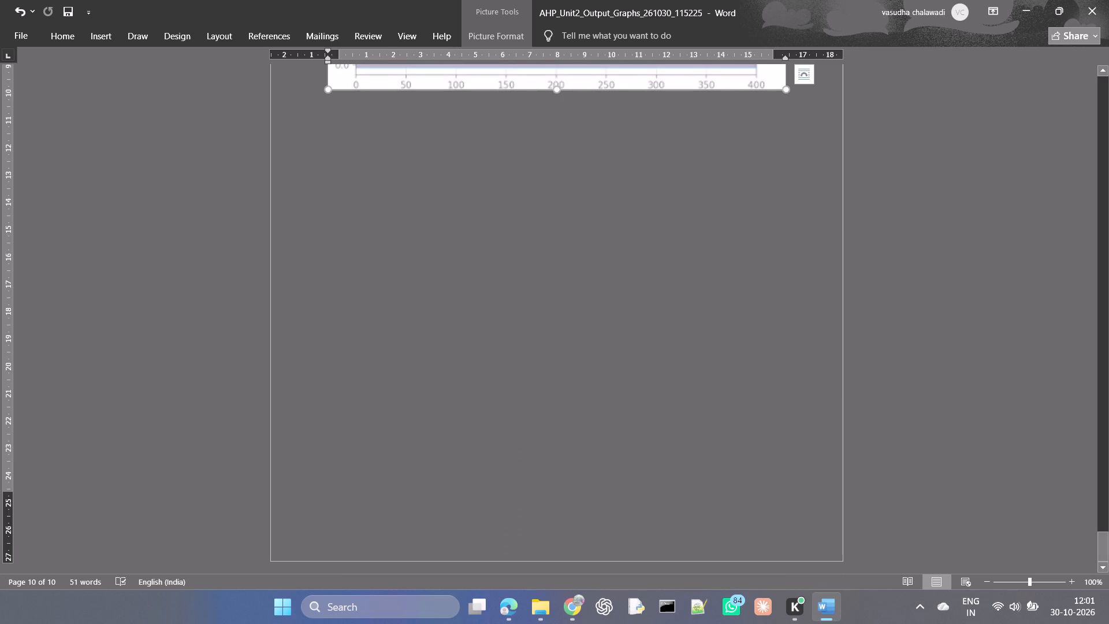
pyautogui.click(803, 100)
pyautogui.scroll(17, 803, 100)
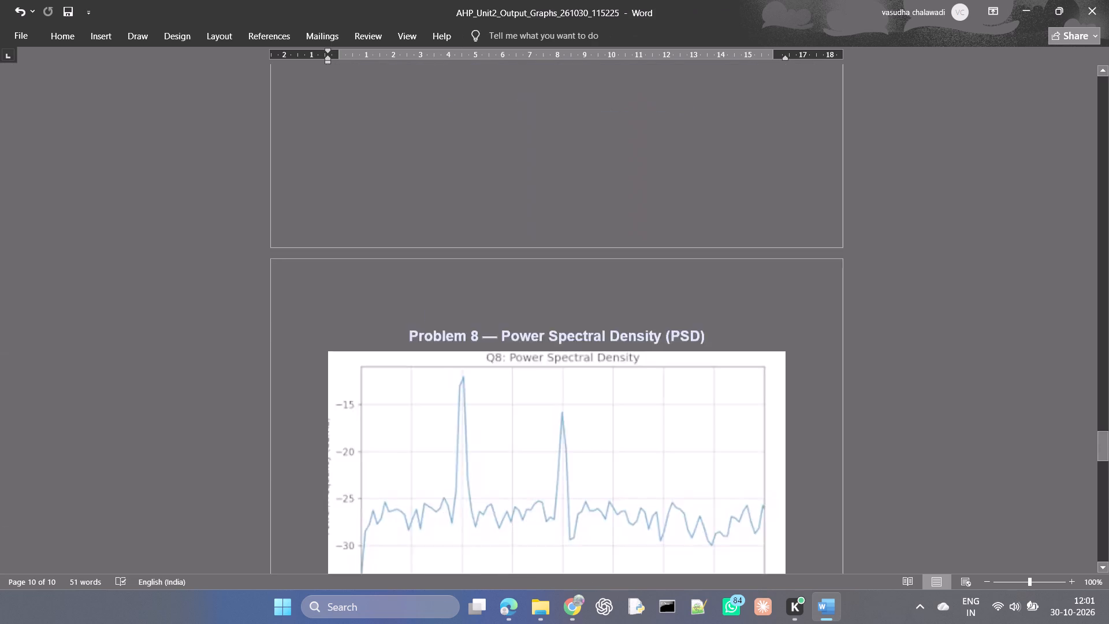
pyautogui.scroll(20, 803, 100)
pyautogui.scroll(19, 803, 100)
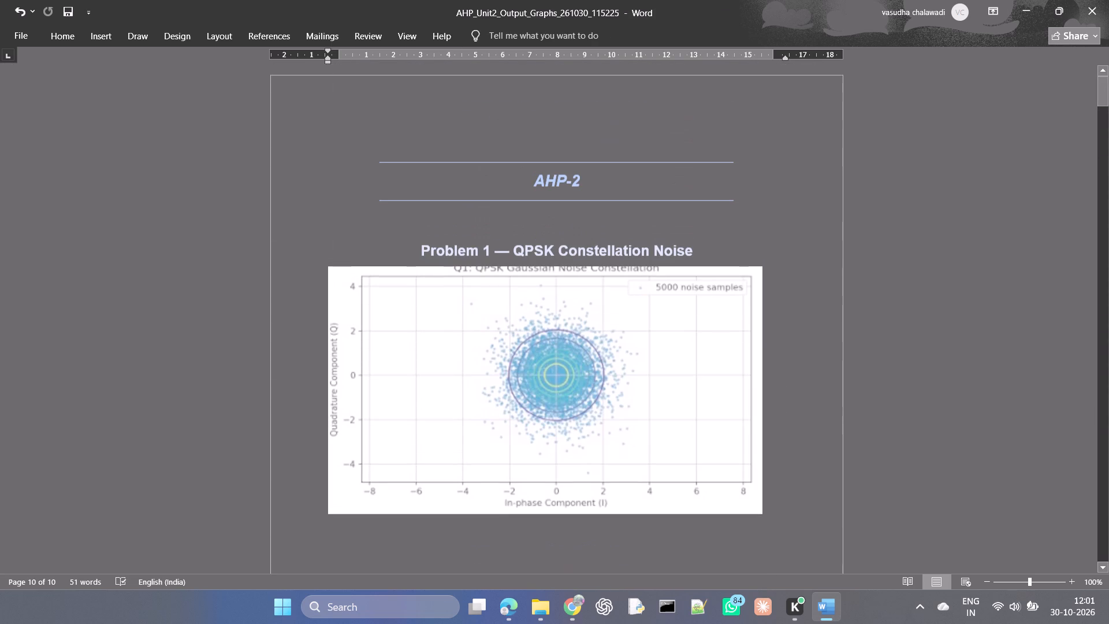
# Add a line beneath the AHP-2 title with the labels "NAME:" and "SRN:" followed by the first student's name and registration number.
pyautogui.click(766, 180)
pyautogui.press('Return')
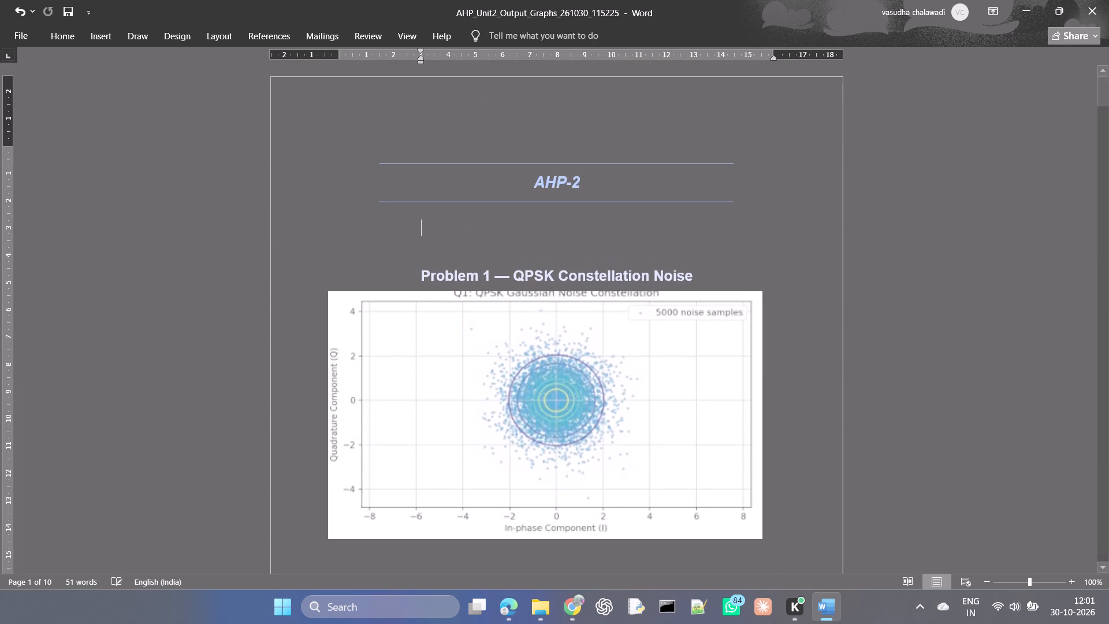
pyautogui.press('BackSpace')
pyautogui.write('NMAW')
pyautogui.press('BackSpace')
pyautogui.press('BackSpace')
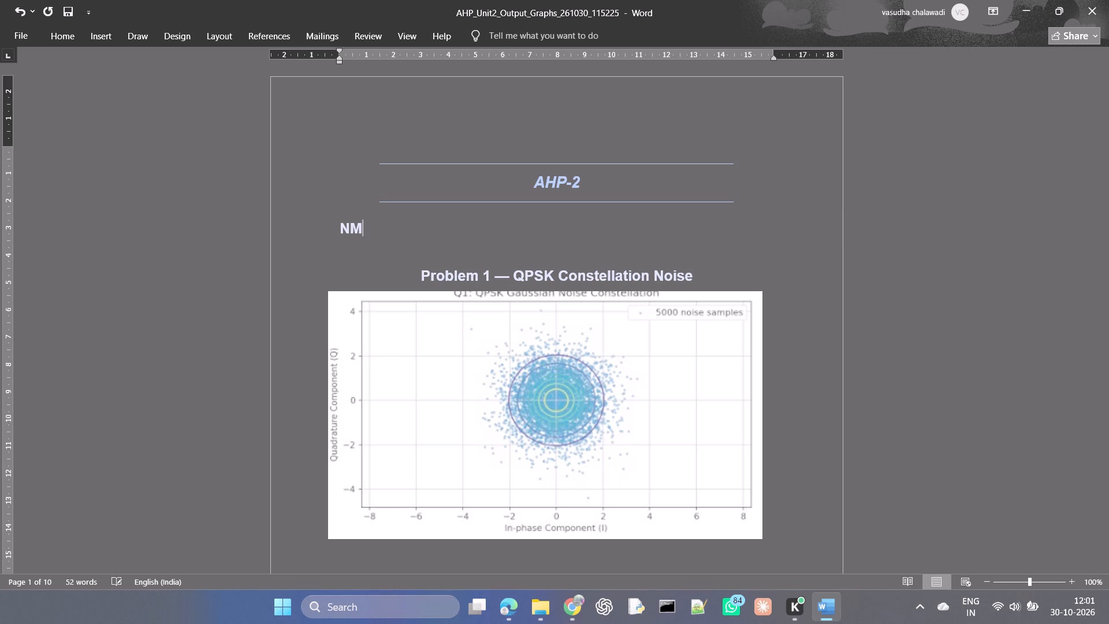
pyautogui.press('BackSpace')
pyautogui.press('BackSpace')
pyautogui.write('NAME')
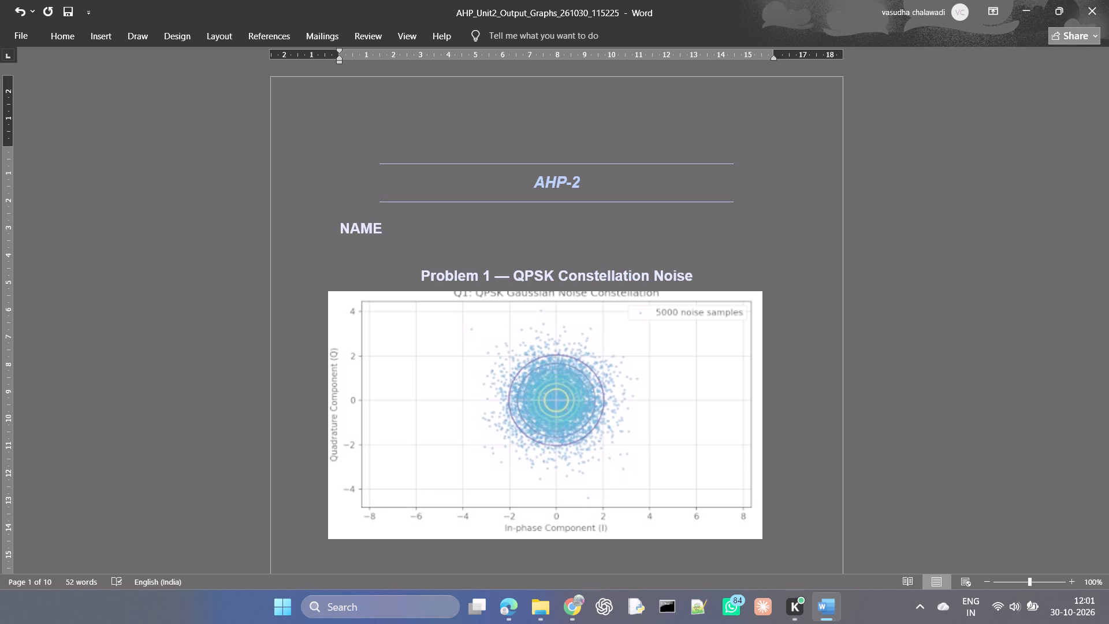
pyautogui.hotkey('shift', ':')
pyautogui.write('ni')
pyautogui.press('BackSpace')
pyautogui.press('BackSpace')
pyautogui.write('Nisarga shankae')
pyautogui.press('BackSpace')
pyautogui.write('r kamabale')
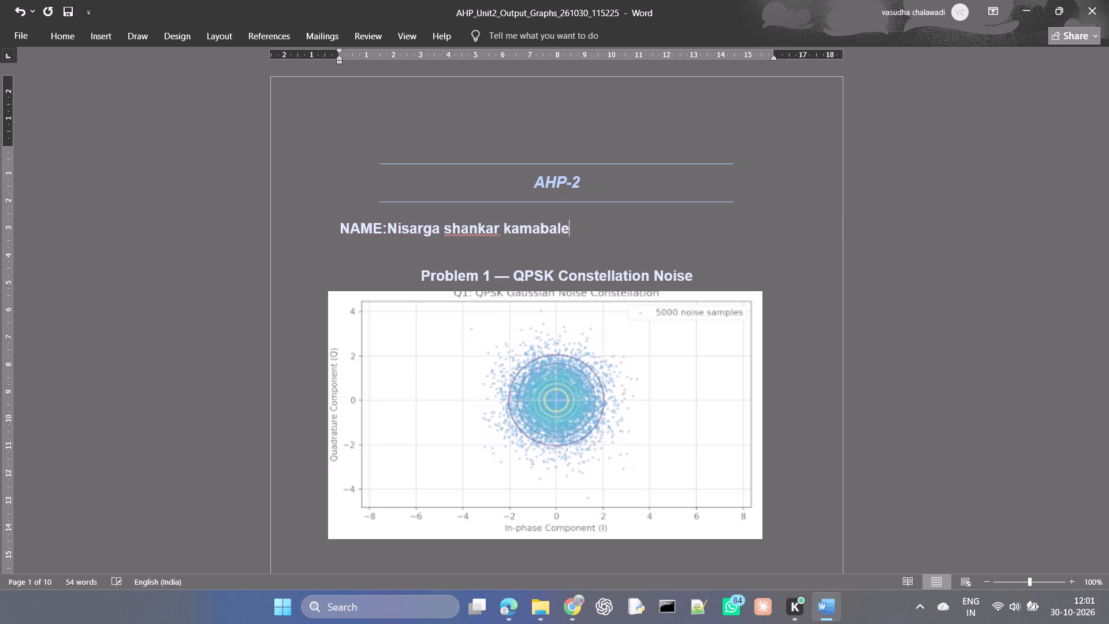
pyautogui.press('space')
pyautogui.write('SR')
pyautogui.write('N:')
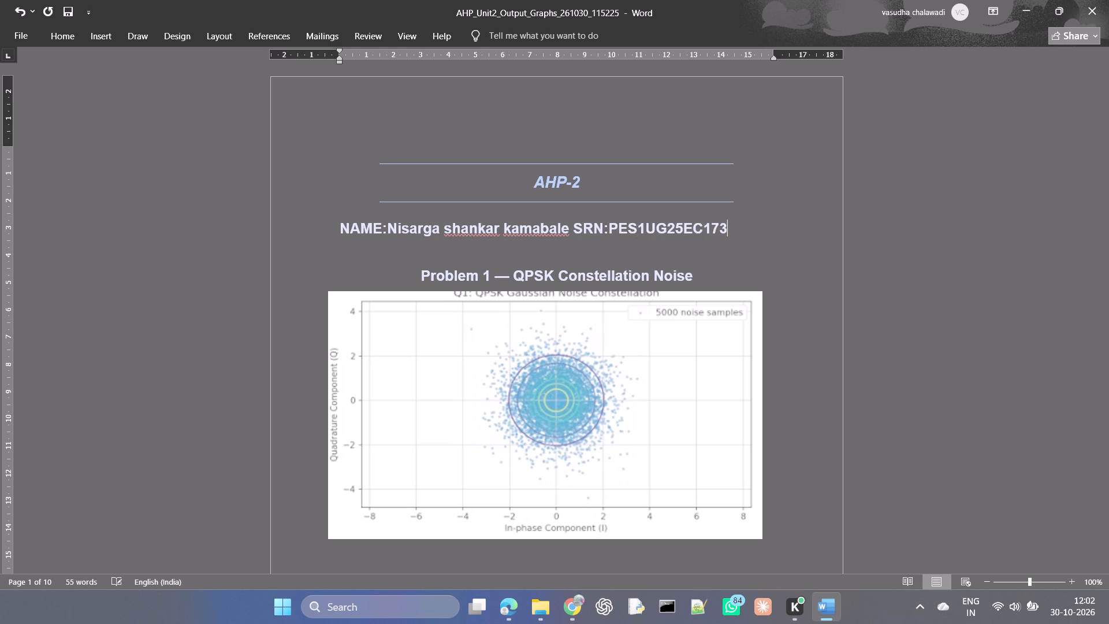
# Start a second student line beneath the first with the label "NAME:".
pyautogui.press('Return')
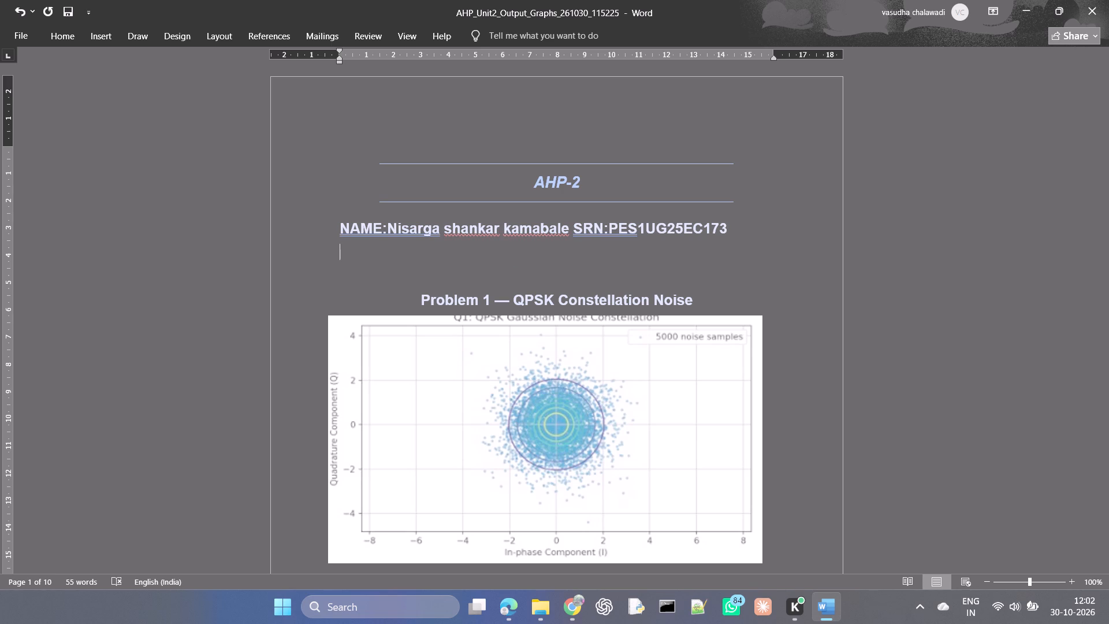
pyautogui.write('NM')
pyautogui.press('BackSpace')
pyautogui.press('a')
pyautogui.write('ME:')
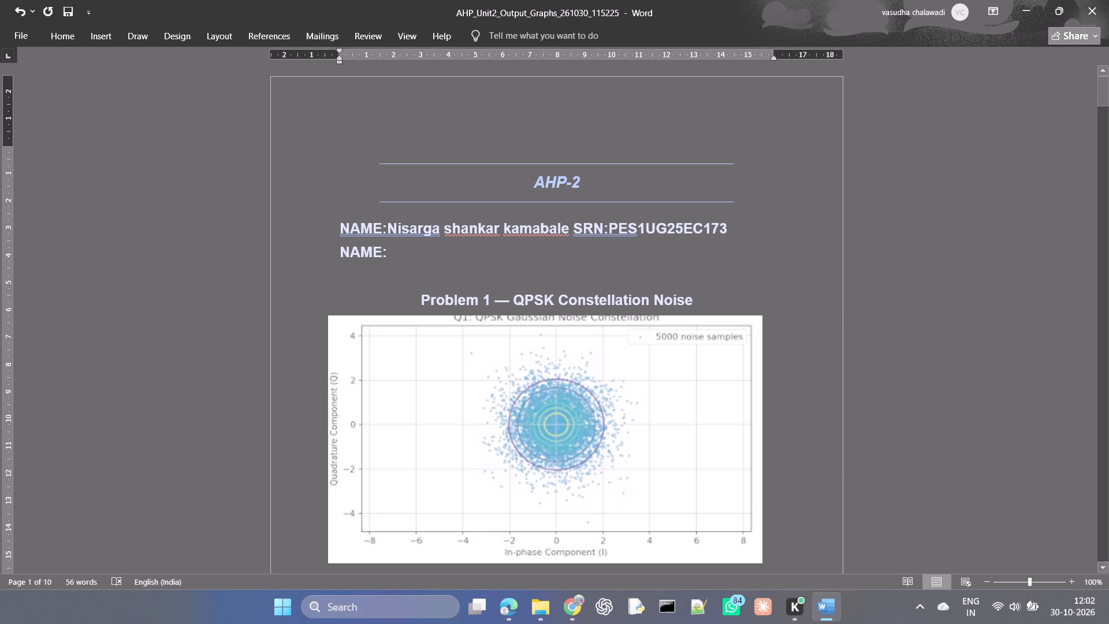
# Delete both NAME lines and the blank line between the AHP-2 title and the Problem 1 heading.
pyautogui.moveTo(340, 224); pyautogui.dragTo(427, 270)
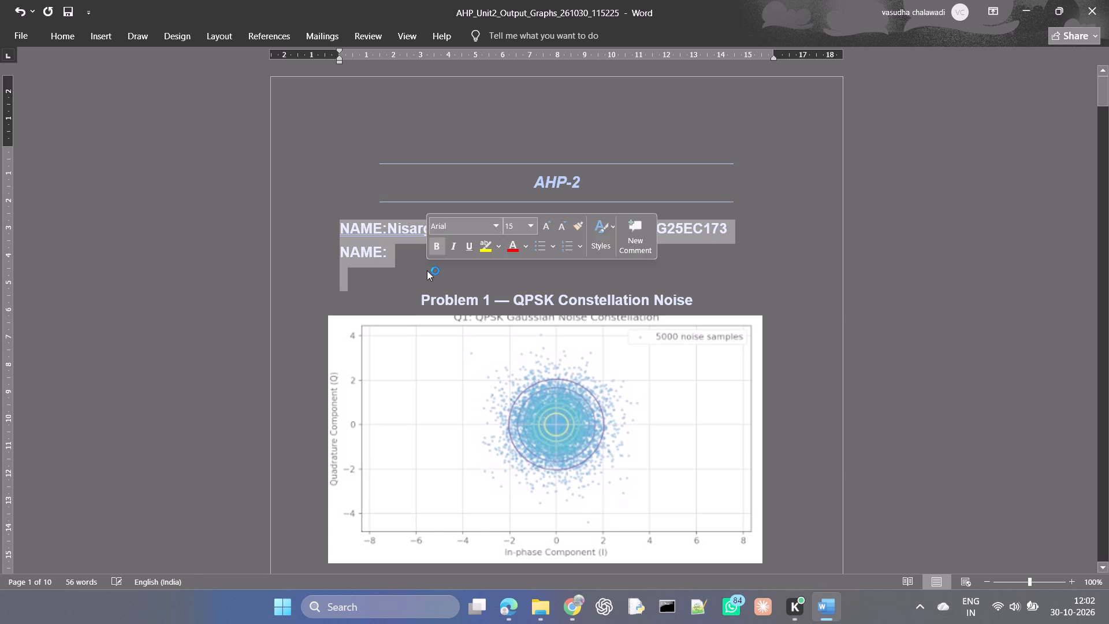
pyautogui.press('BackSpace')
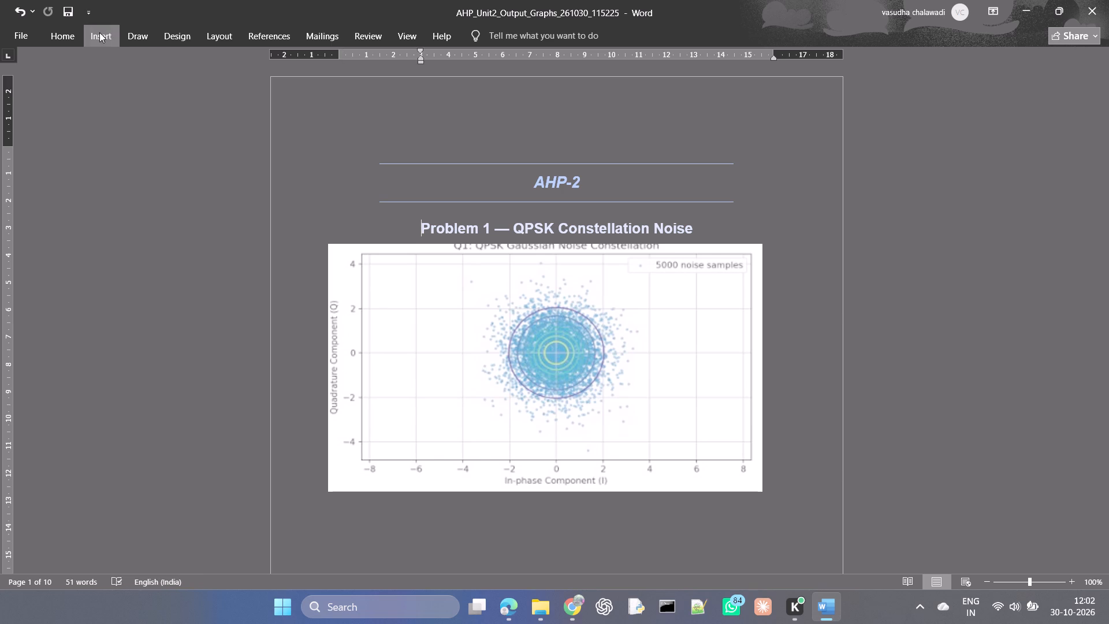
# Insert a table with two columns and six rows between the AHP-2 title and the Problem 1 heading.
pyautogui.click(99, 32)
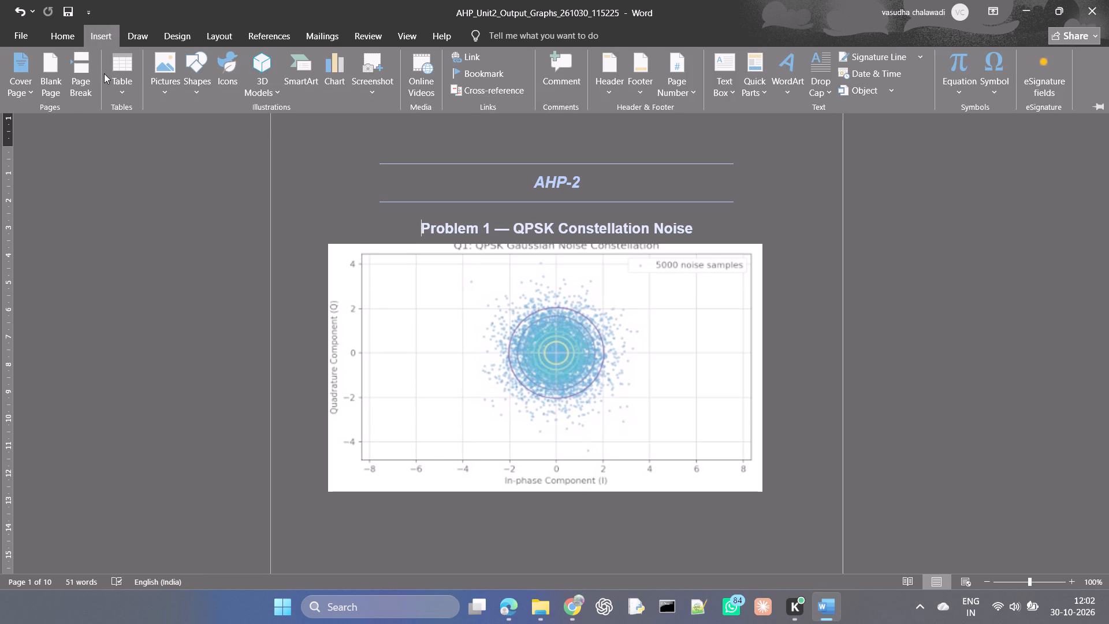
pyautogui.click(114, 75)
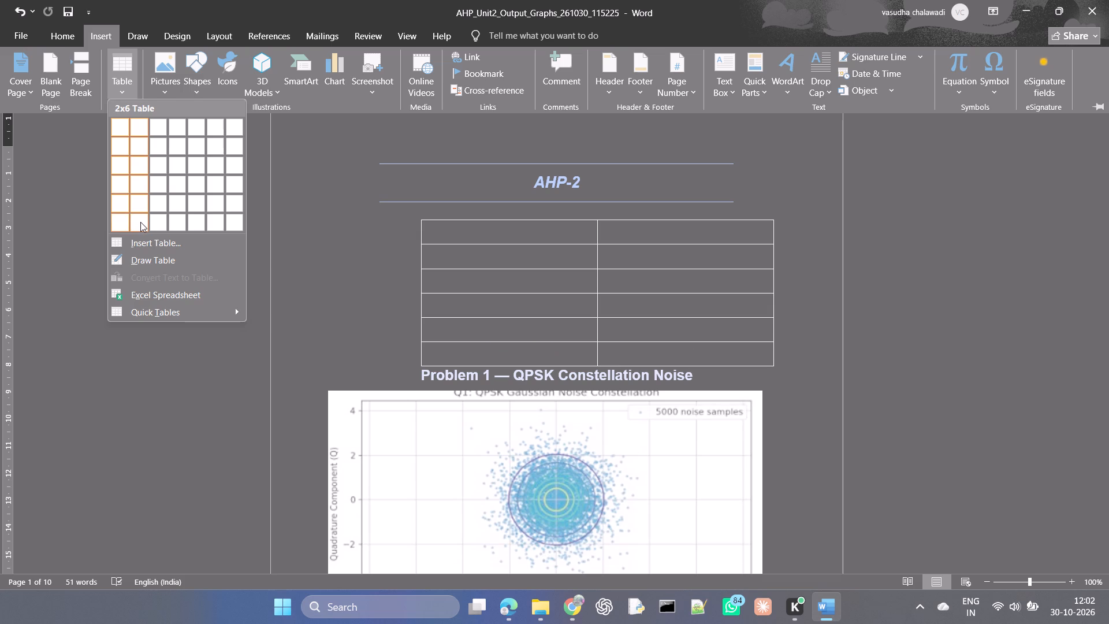
pyautogui.click(140, 222)
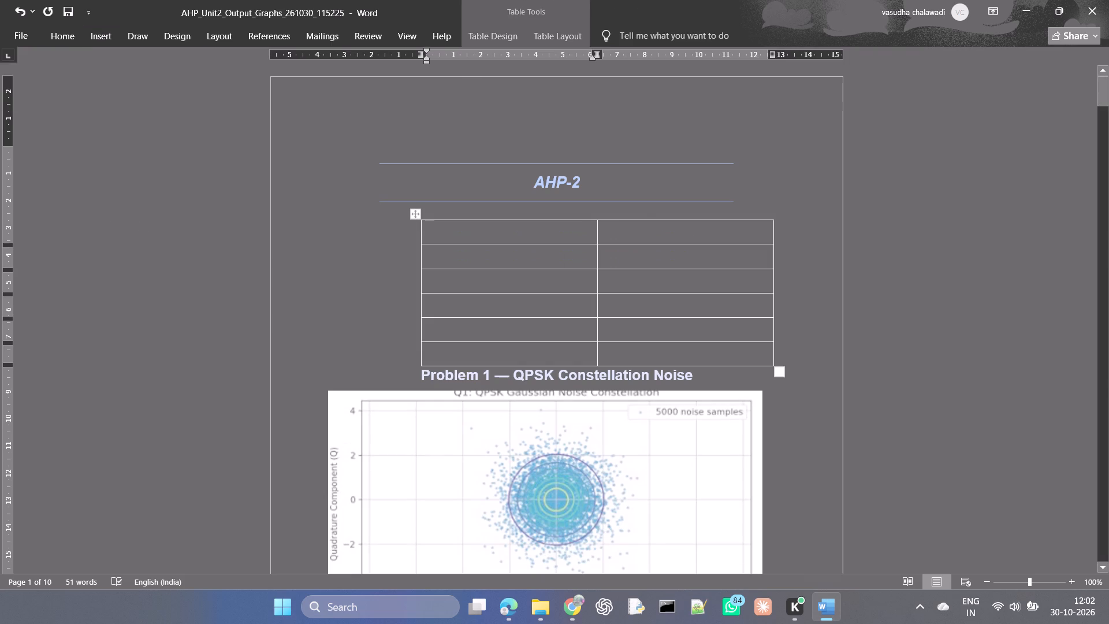
# Label the table's two header cells "NAME" and "SRN".
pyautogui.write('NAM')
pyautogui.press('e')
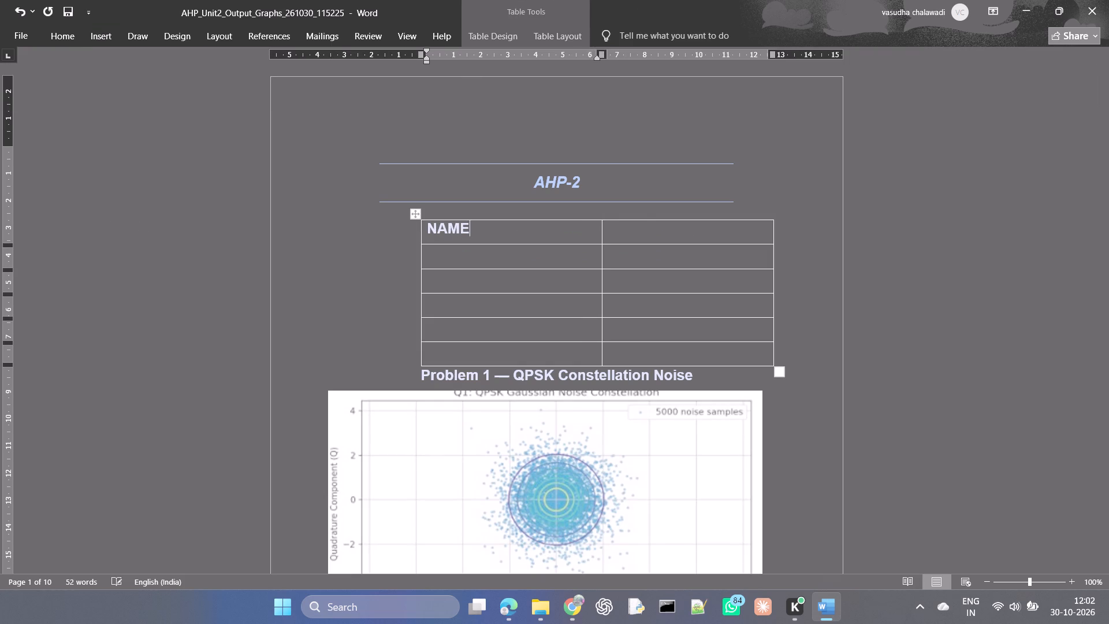
pyautogui.click(635, 235)
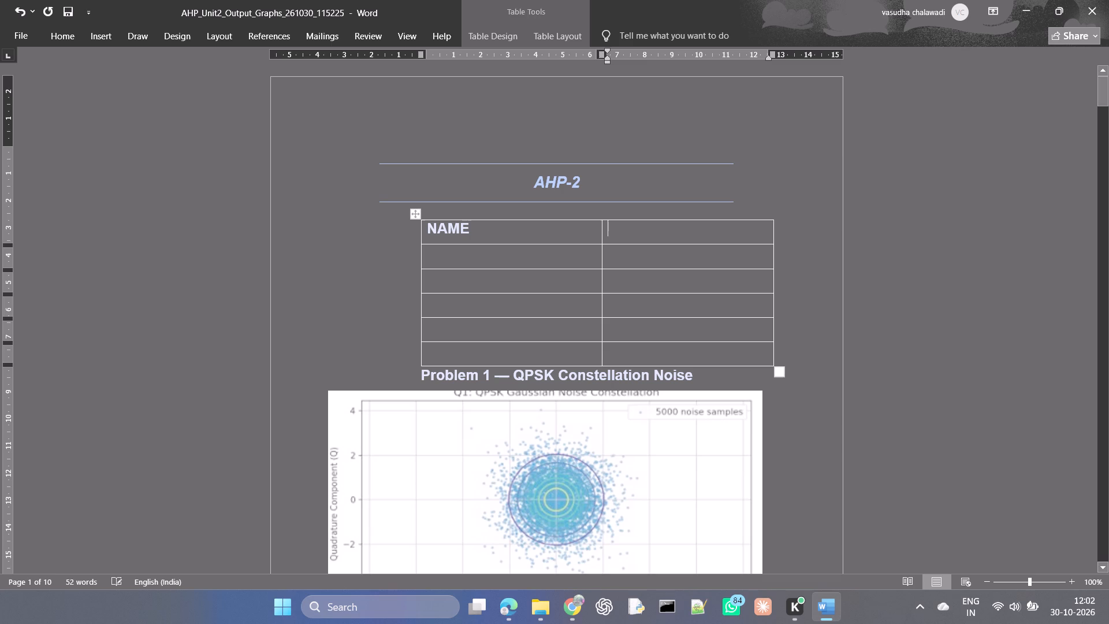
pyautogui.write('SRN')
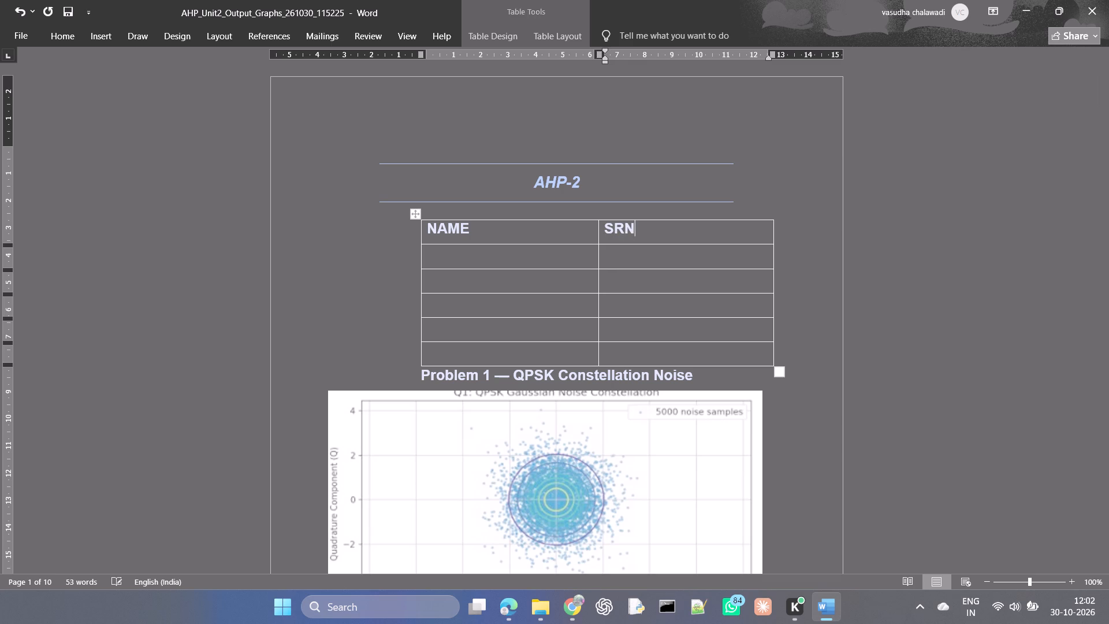
# Centre the "NAME" heading in its table cell.
pyautogui.moveTo(482, 228); pyautogui.dragTo(403, 233)
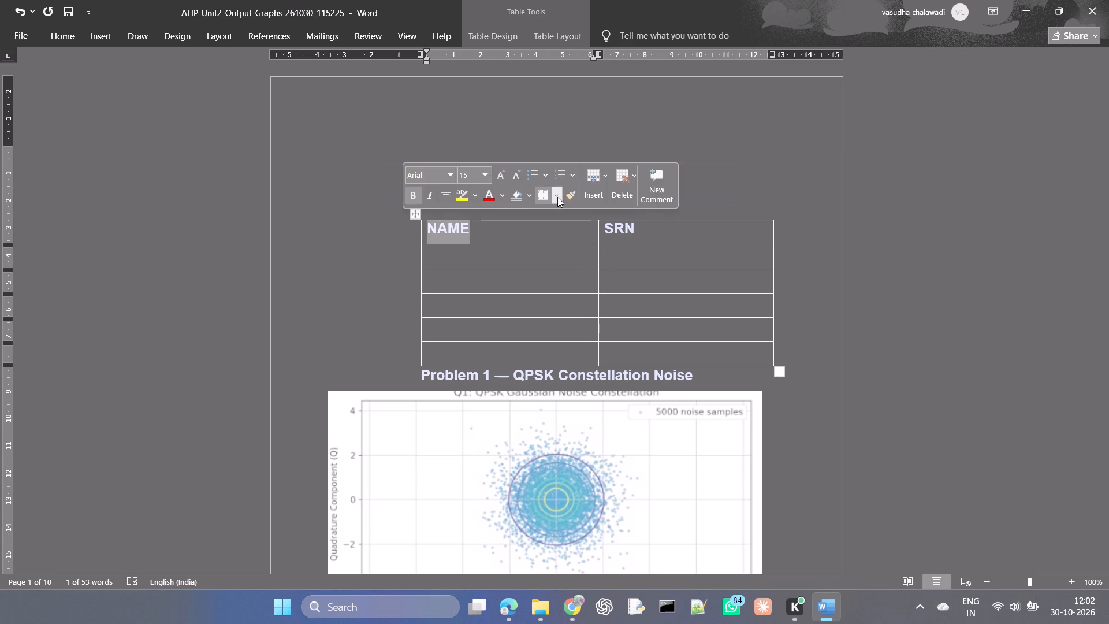
pyautogui.click(557, 196)
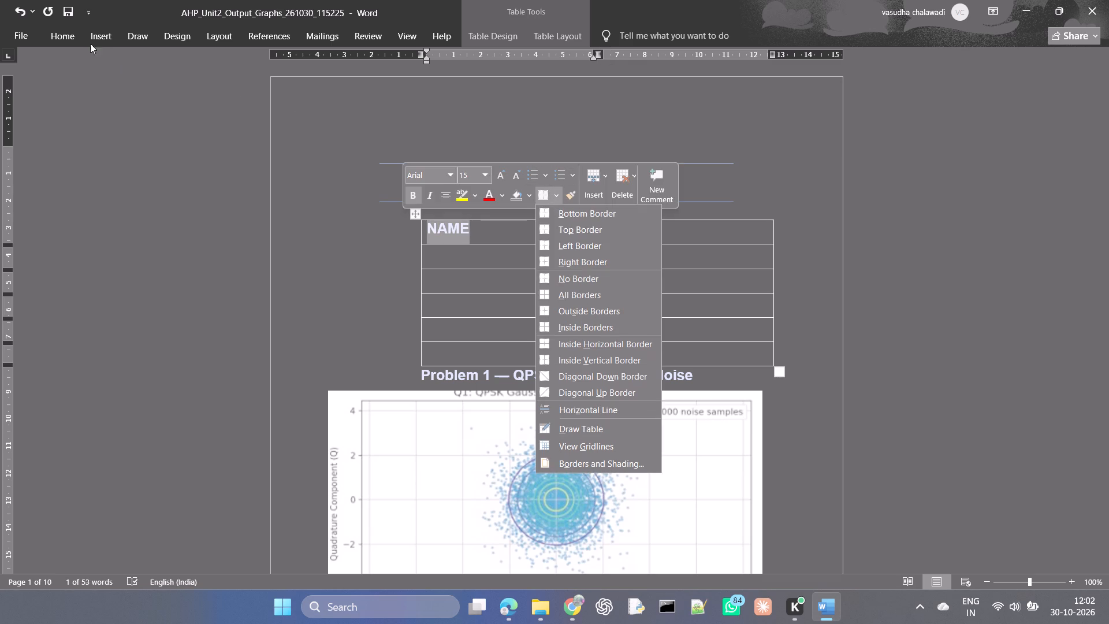
pyautogui.click(58, 34)
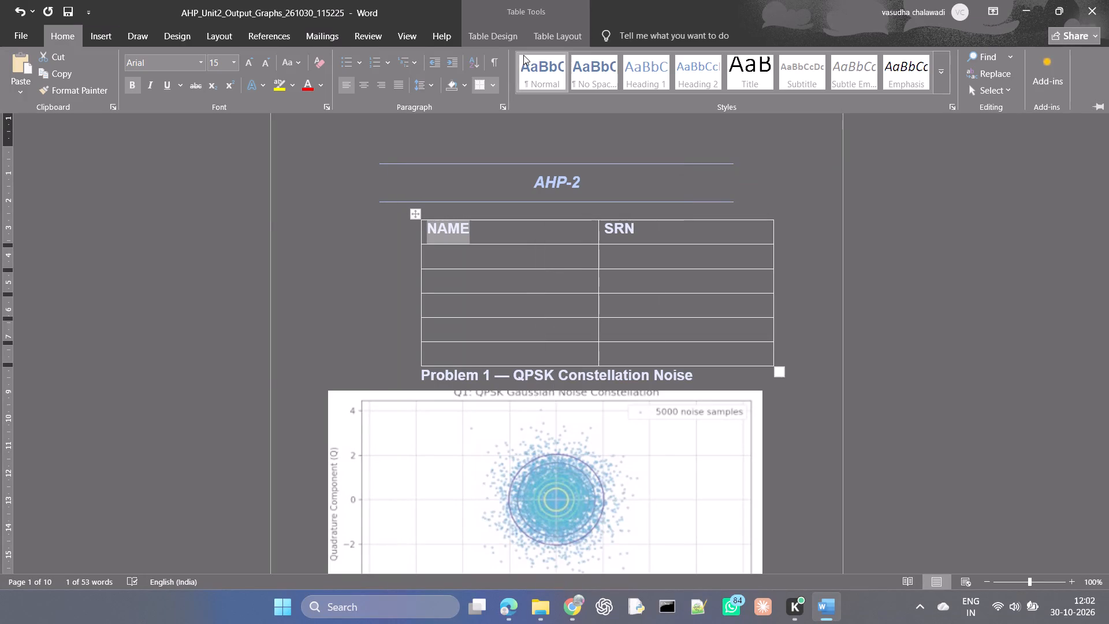
pyautogui.click(364, 83)
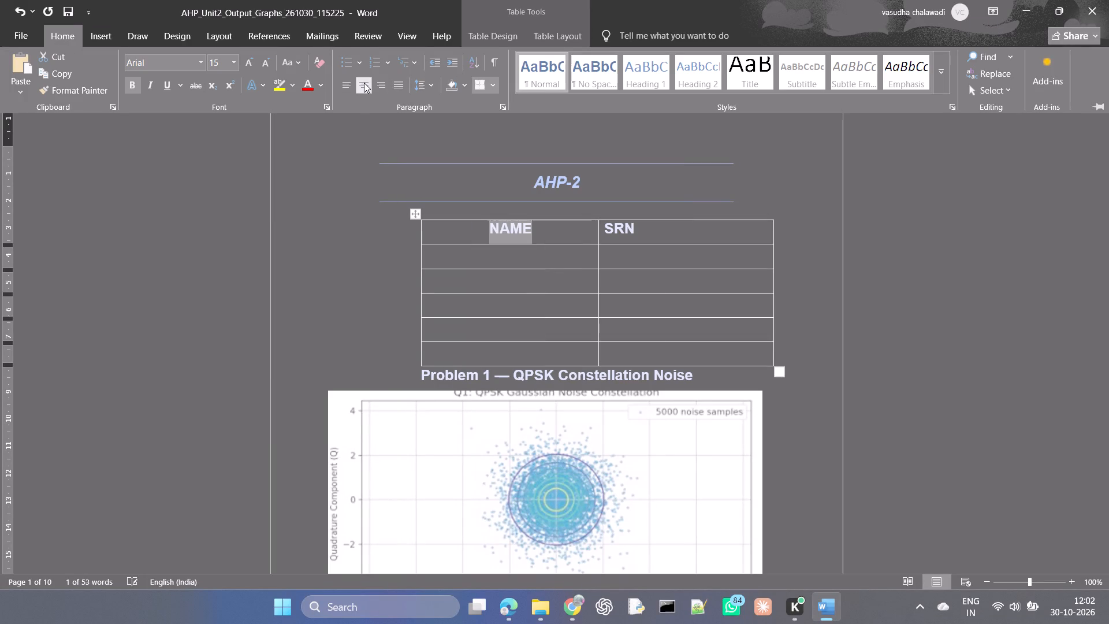
# Centre the "SRN" heading in its table cell.
pyautogui.click(646, 221)
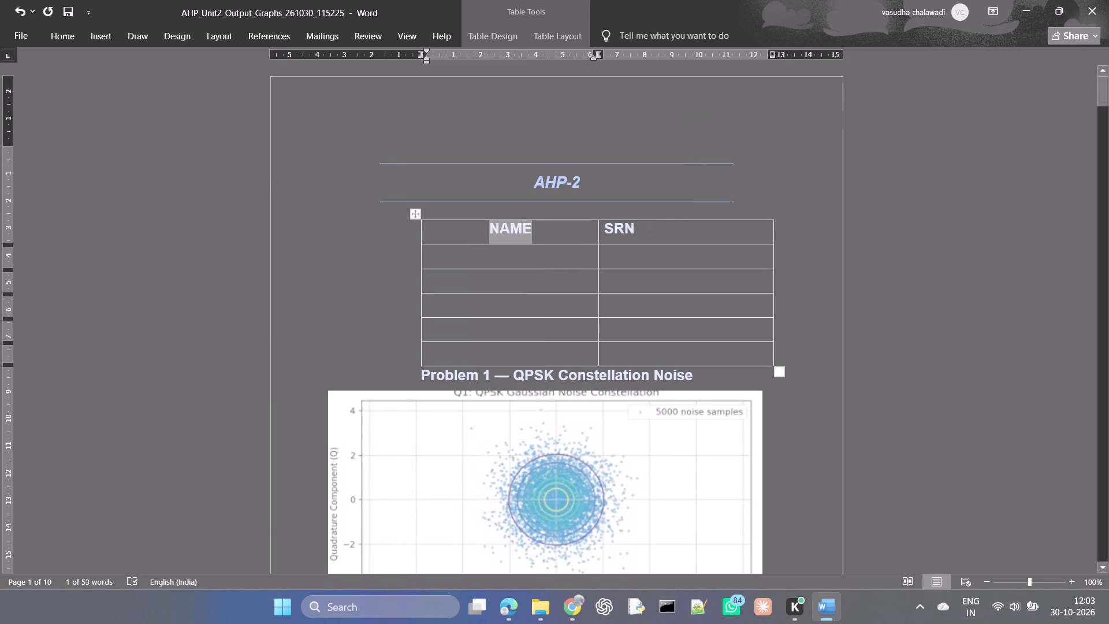
pyautogui.moveTo(646, 233); pyautogui.dragTo(559, 236)
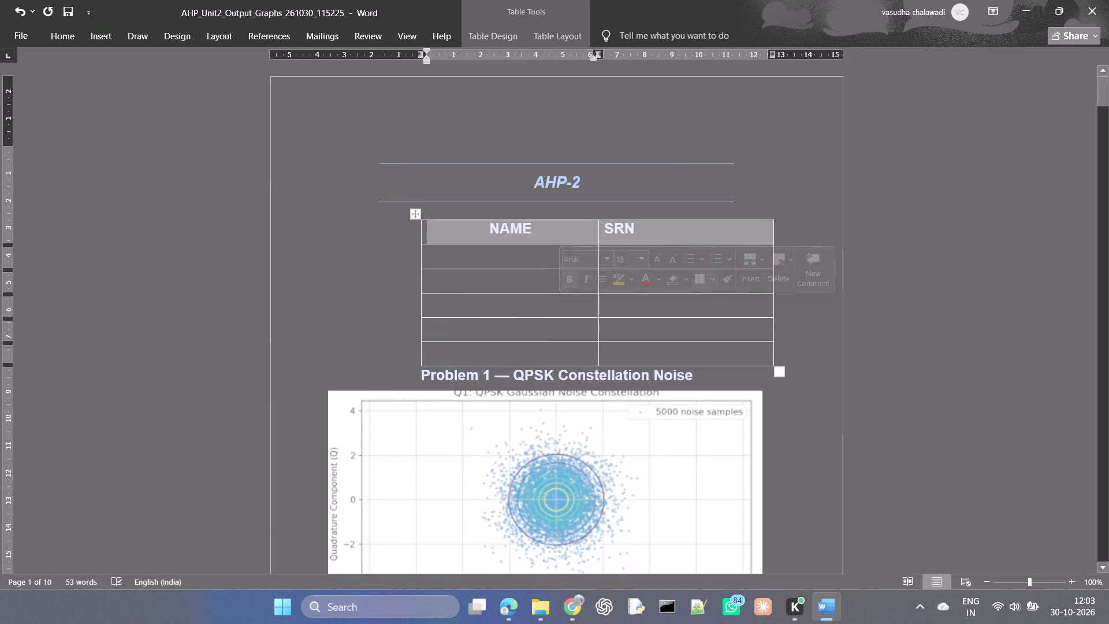
pyautogui.click(649, 231)
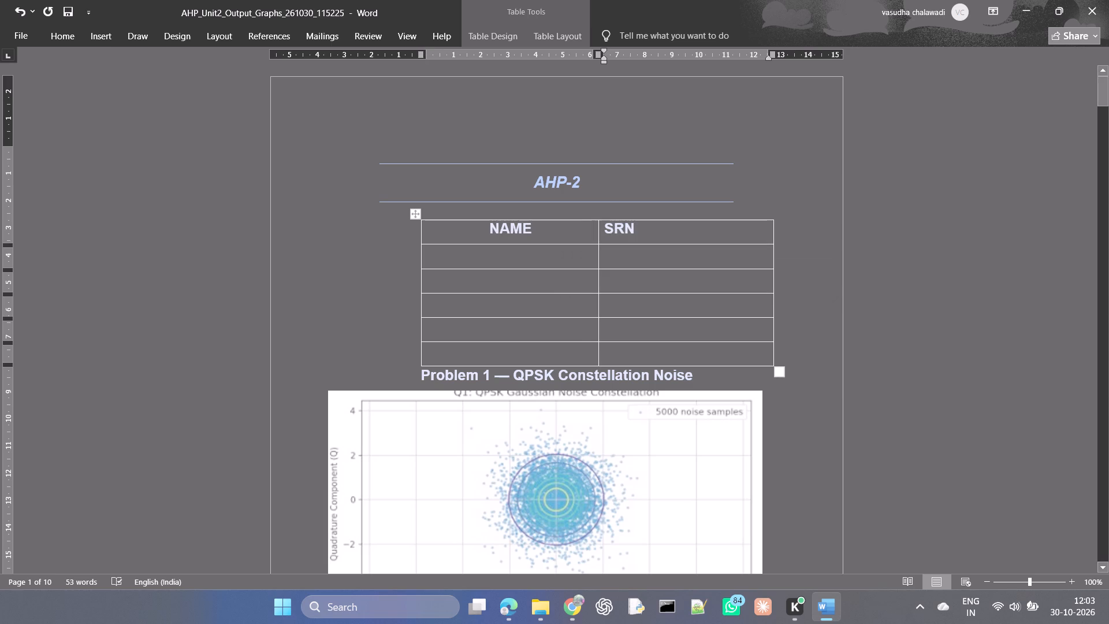
pyautogui.moveTo(637, 227); pyautogui.dragTo(604, 225)
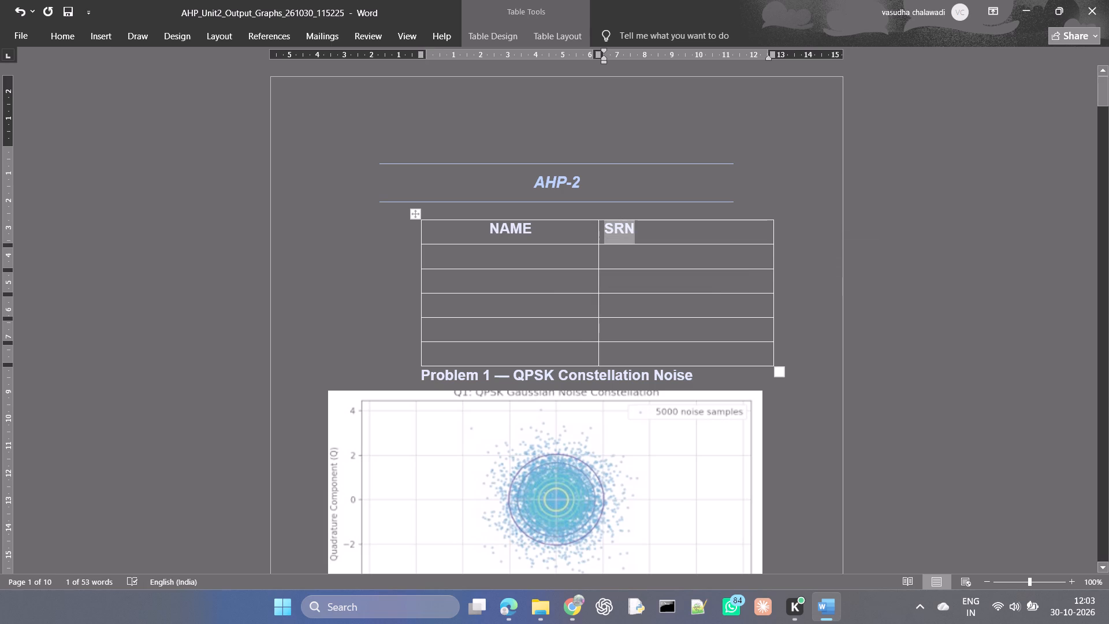
pyautogui.click(68, 31)
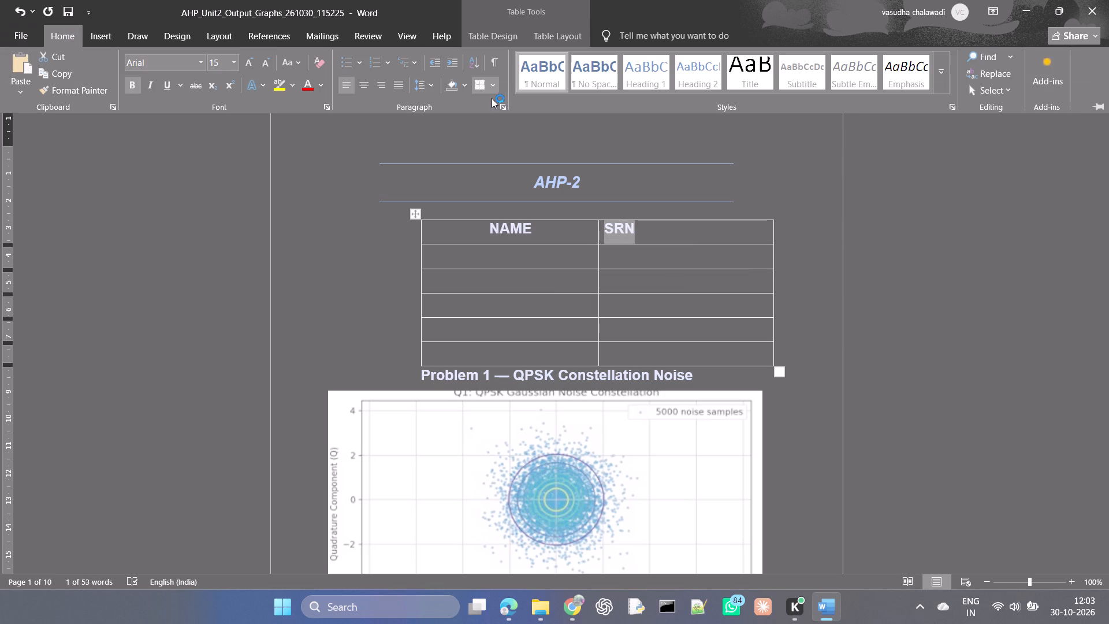
pyautogui.click(363, 80)
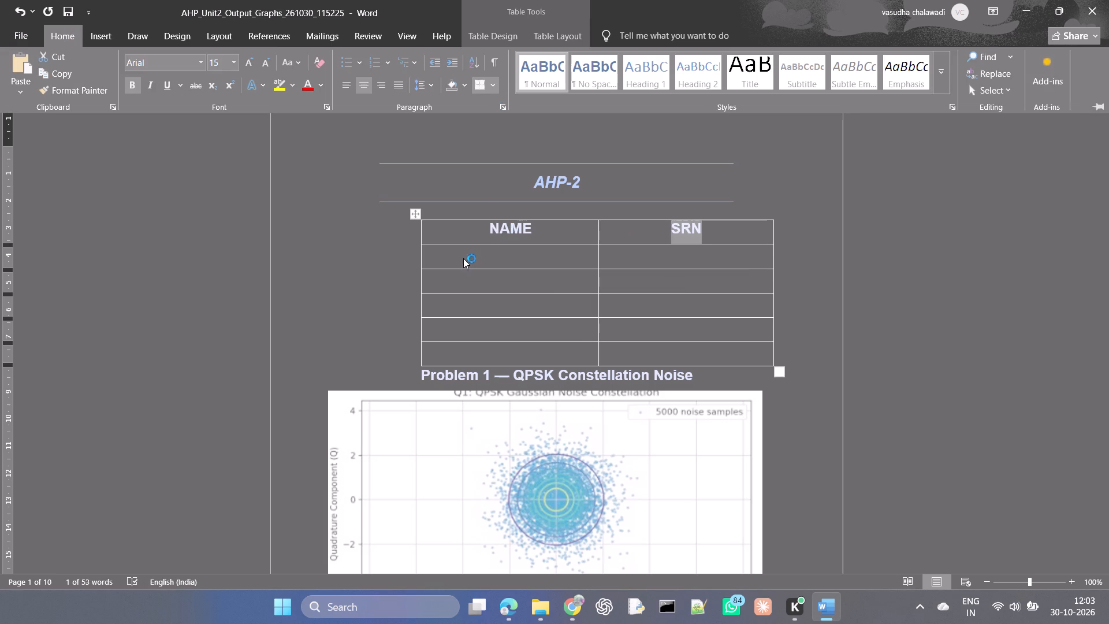
# Enter the first student's full name in capitals in the first row beneath the NAME heading.
pyautogui.click(462, 249)
pyautogui.click(459, 260)
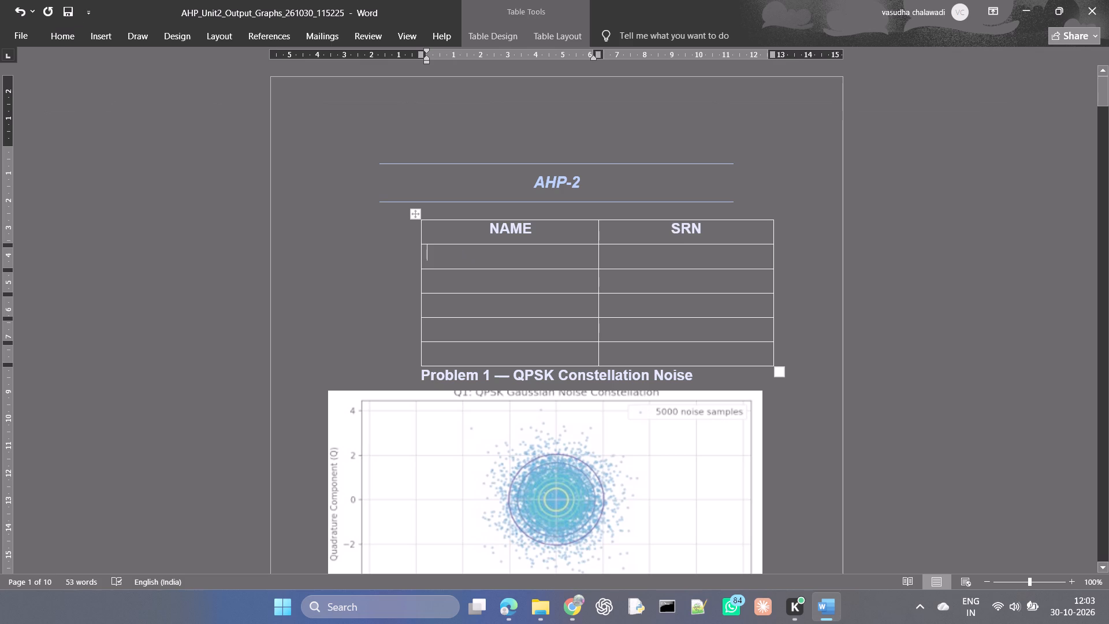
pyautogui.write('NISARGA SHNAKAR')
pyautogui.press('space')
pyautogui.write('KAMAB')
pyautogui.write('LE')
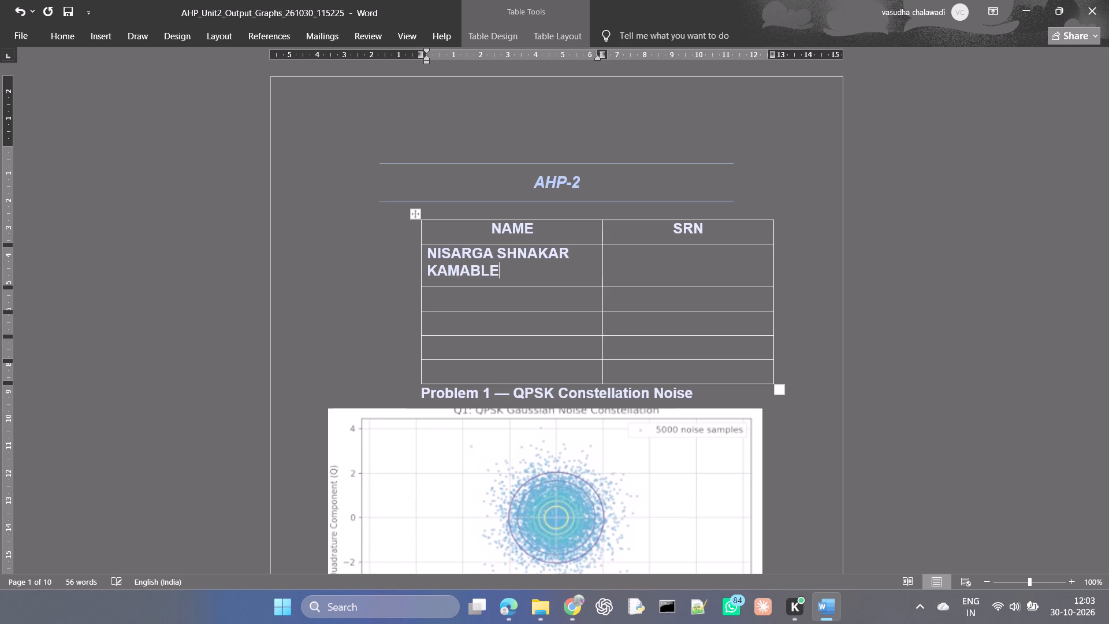
# Enter the second student's name in capitals in the second row beneath the NAME heading.
pyautogui.click(486, 296)
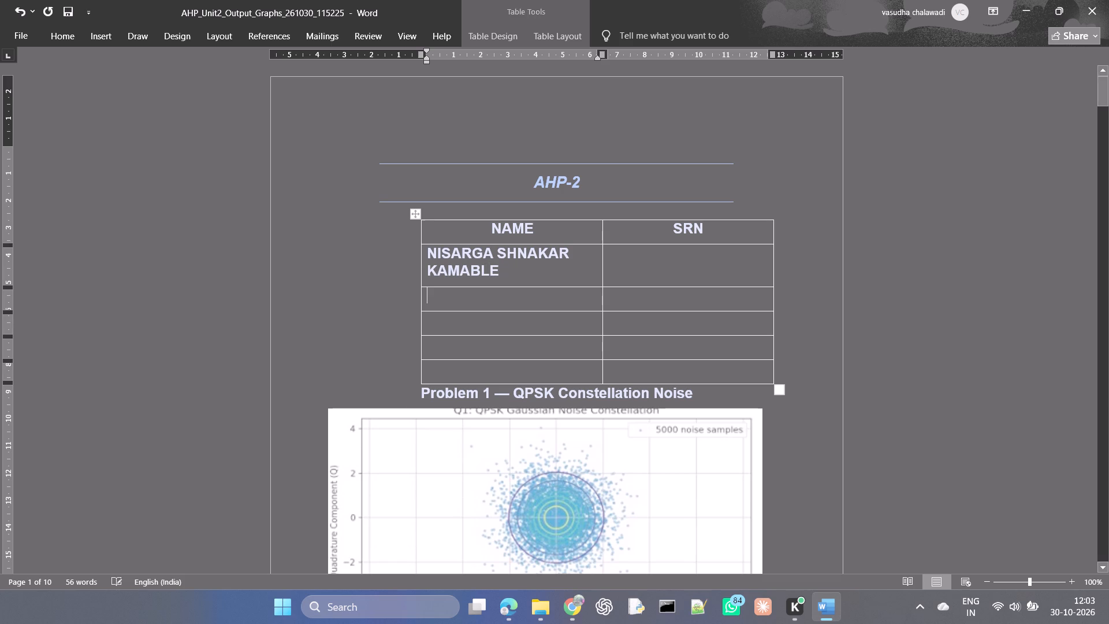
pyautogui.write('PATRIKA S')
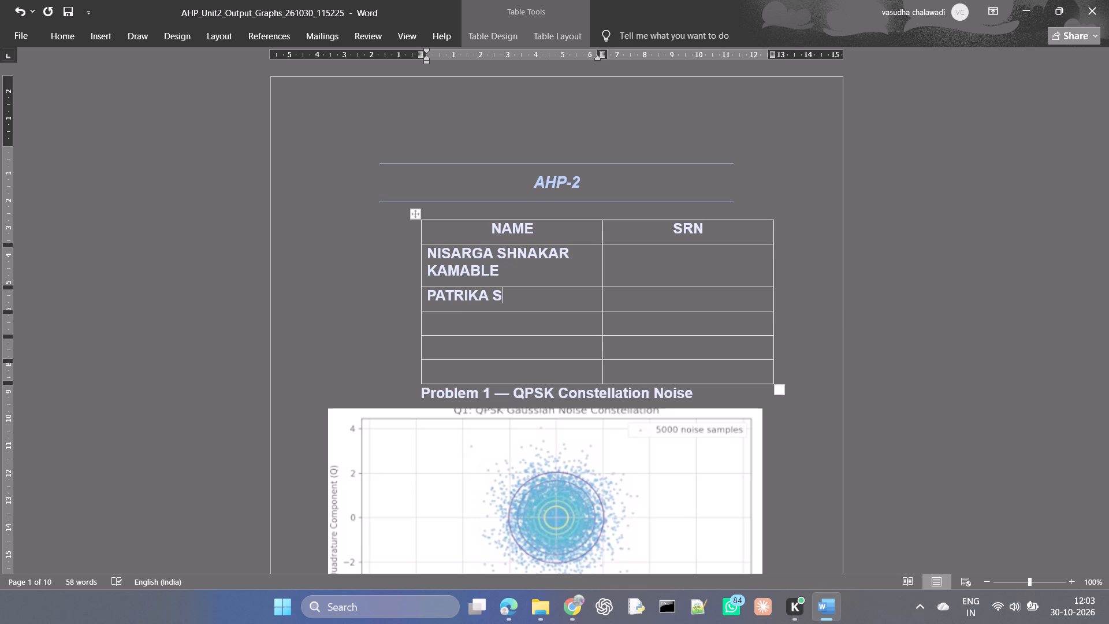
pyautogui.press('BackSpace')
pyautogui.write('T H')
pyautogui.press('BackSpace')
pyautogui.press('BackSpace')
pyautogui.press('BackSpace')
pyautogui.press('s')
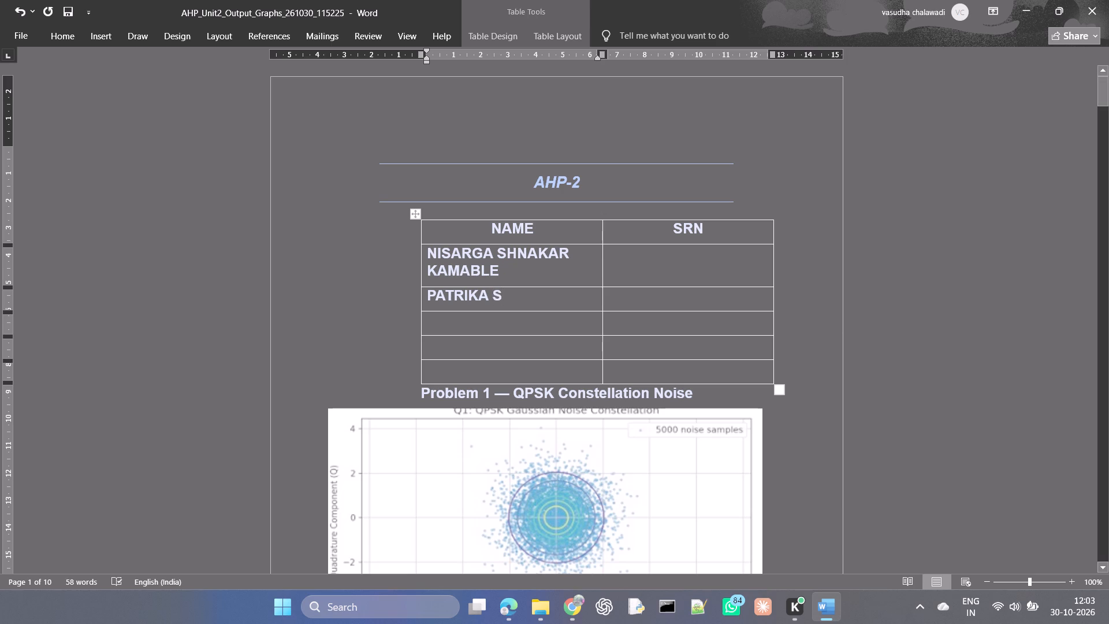
pyautogui.click(453, 296)
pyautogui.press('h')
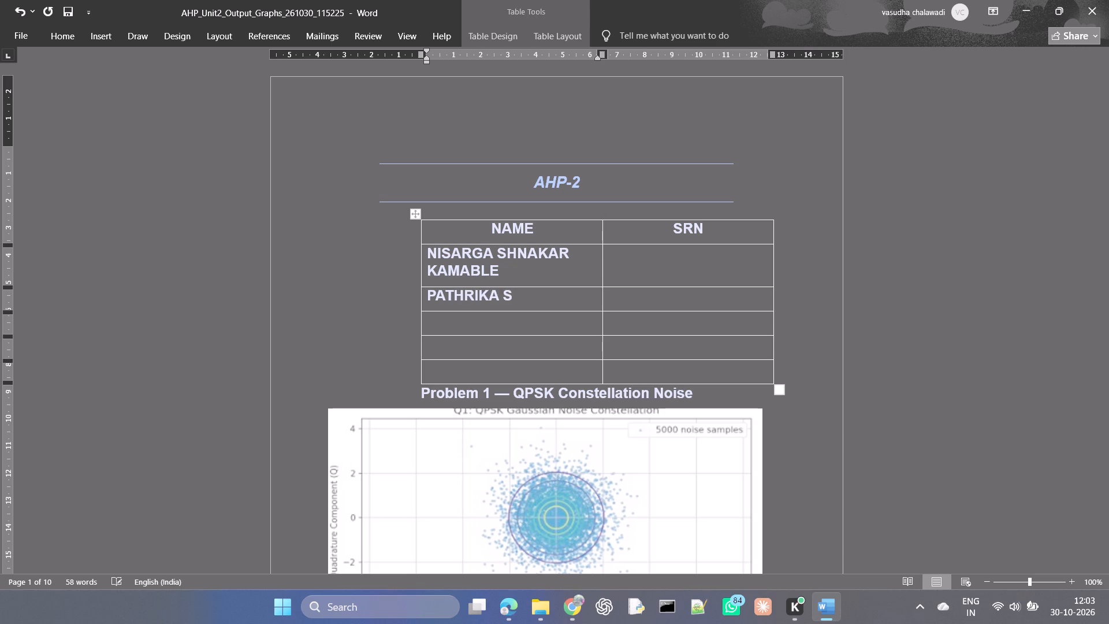
# Enter the third student's full name in capitals in the third row beneath the NAME heading.
pyautogui.click(484, 331)
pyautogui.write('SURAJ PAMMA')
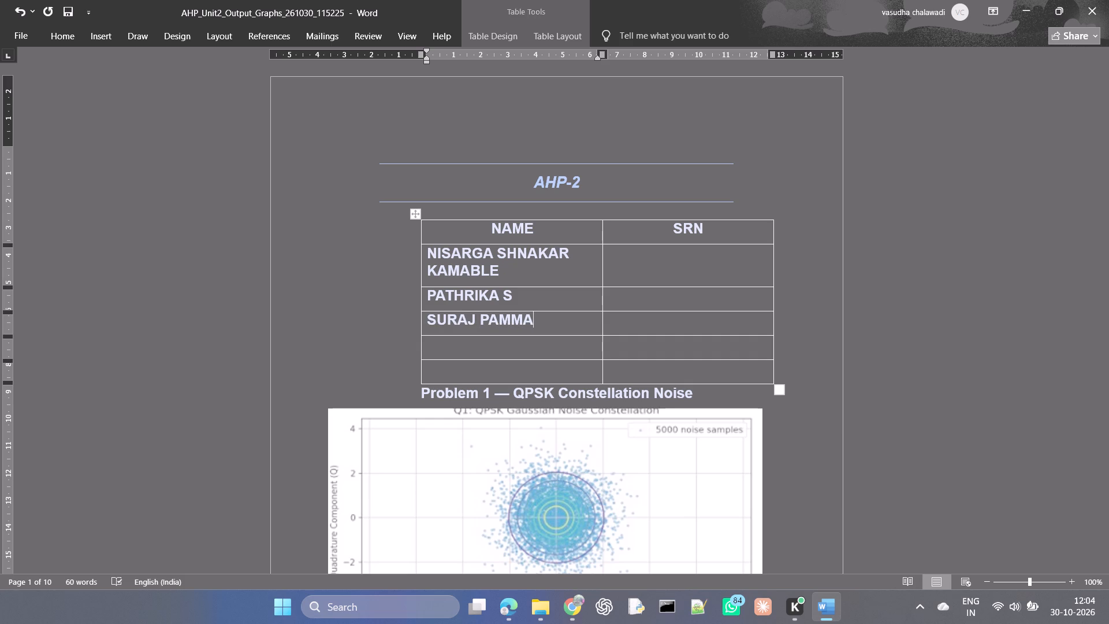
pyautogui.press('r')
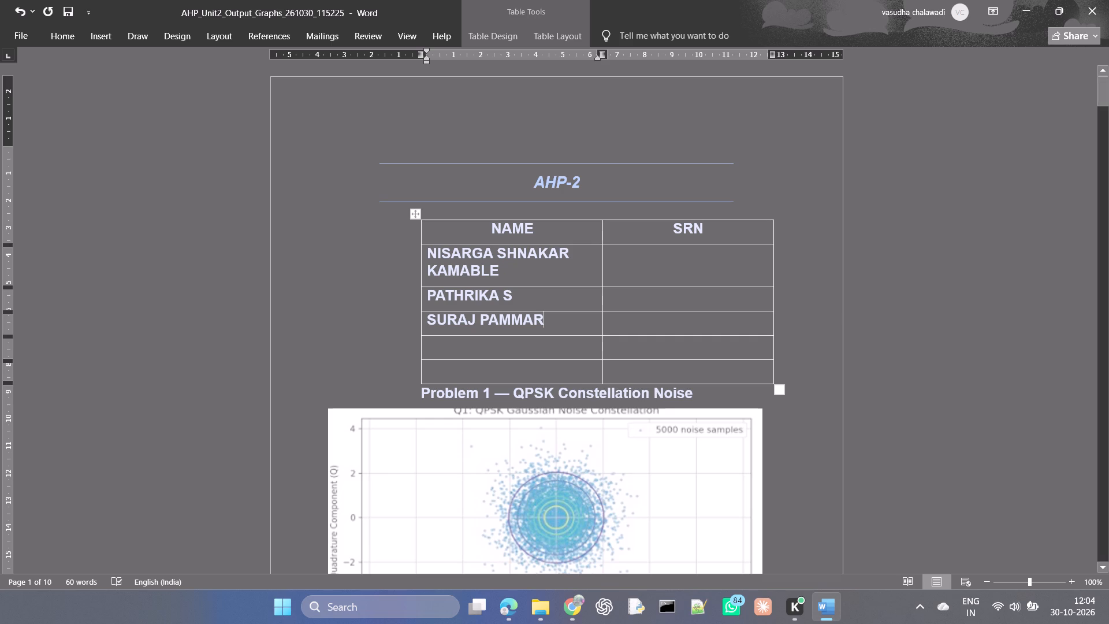
# Enter the fourth student's full name with initials in capitals in the fourth row beneath the NAME heading.
pyautogui.click(502, 356)
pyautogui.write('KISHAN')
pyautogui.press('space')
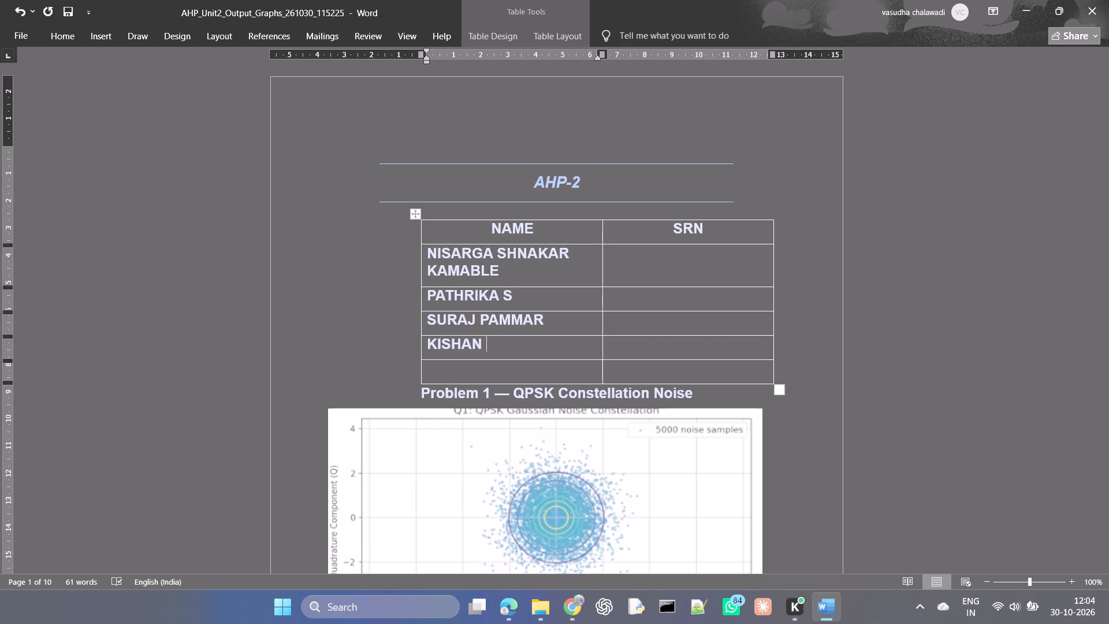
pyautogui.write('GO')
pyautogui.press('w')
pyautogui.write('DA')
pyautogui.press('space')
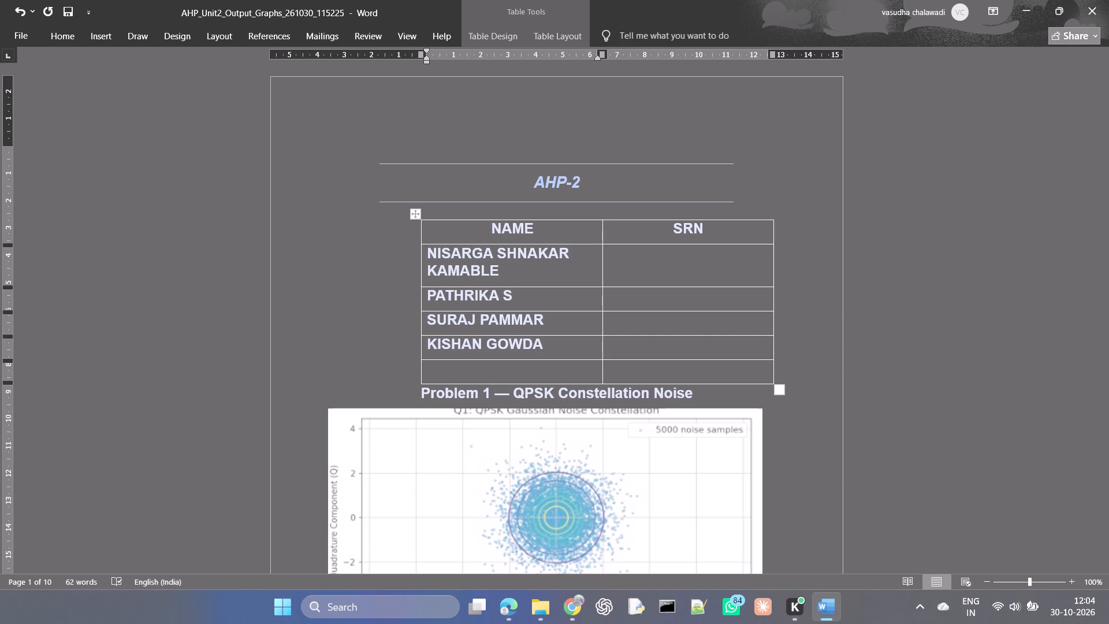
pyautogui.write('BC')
# Enter the first student's registration number in the SRN cell beside the first name.
pyautogui.click(665, 273)
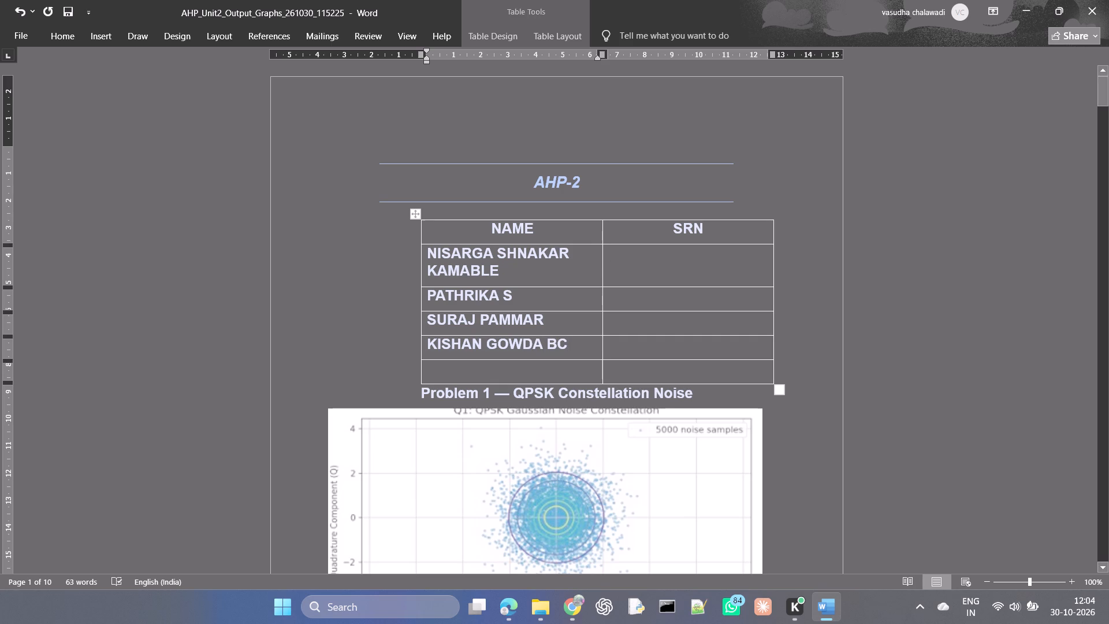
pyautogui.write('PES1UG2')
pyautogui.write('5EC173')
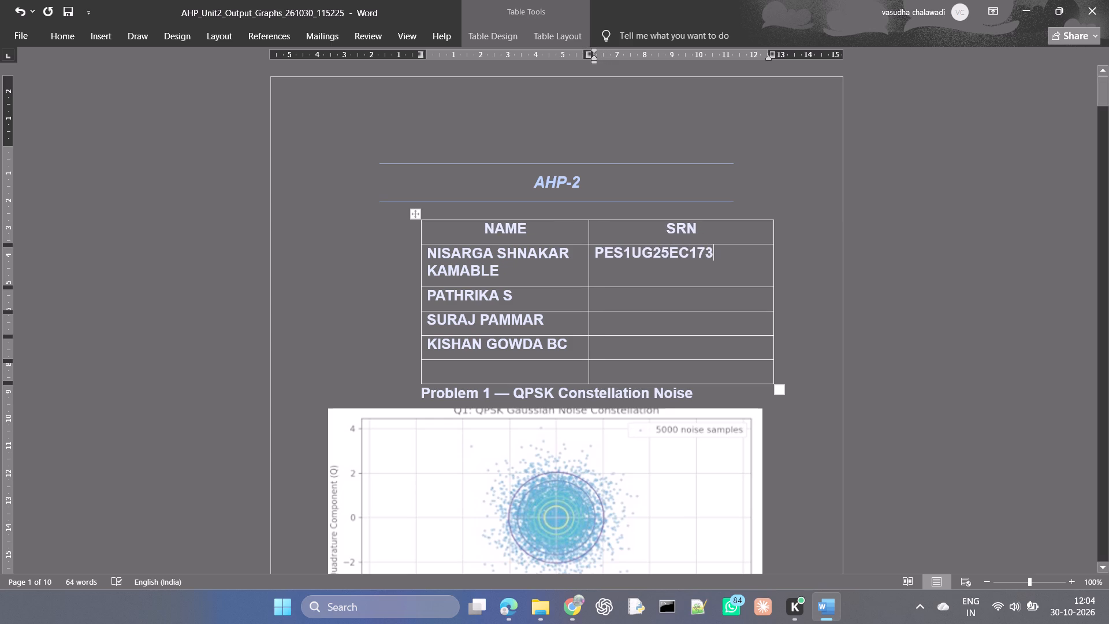
# Copy the first student's SRN into the second student's row and replace its last three digits with the second student's own.
pyautogui.moveTo(719, 310); pyautogui.dragTo(736, 264)
pyautogui.click(736, 264)
pyautogui.moveTo(728, 257); pyautogui.dragTo(594, 250)
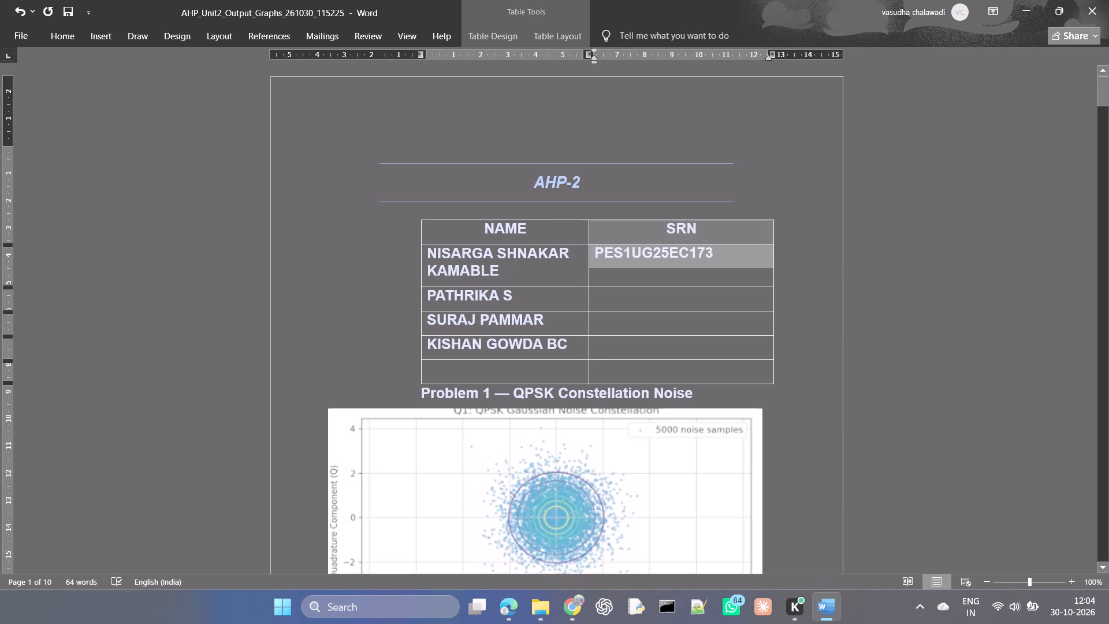
pyautogui.moveTo(594, 250); pyautogui.dragTo(597, 250)
pyautogui.hotkey('ctrl', 'c')
pyautogui.click(663, 302)
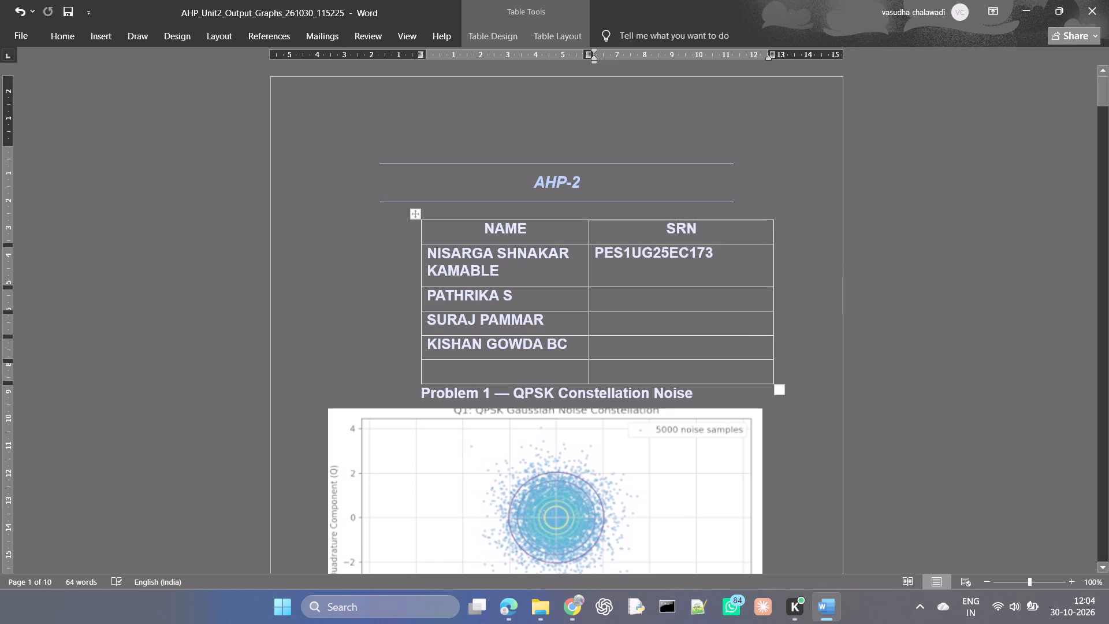
pyautogui.hotkey('ctrl', 'v')
pyautogui.click(729, 297)
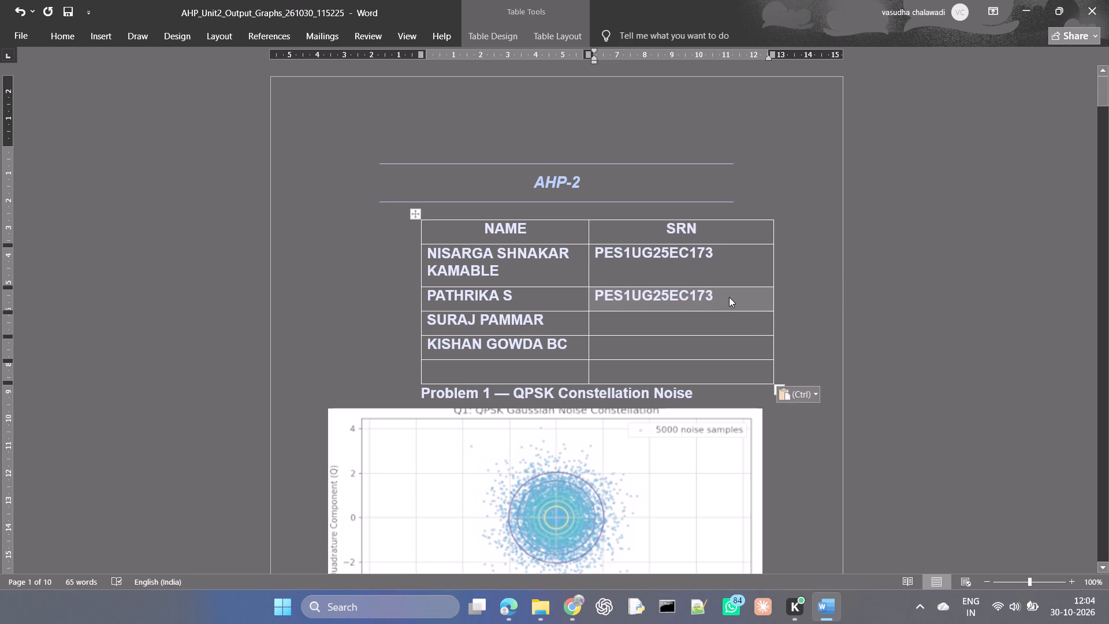
pyautogui.press('BackSpace')
pyautogui.press('BackSpace')
pyautogui.press('BackSpace')
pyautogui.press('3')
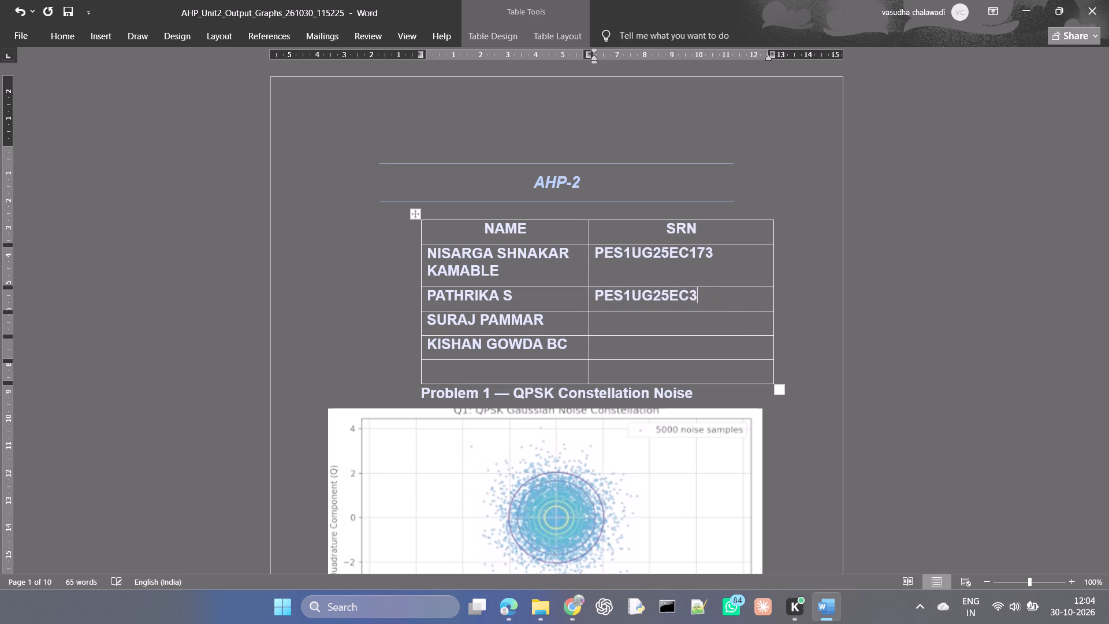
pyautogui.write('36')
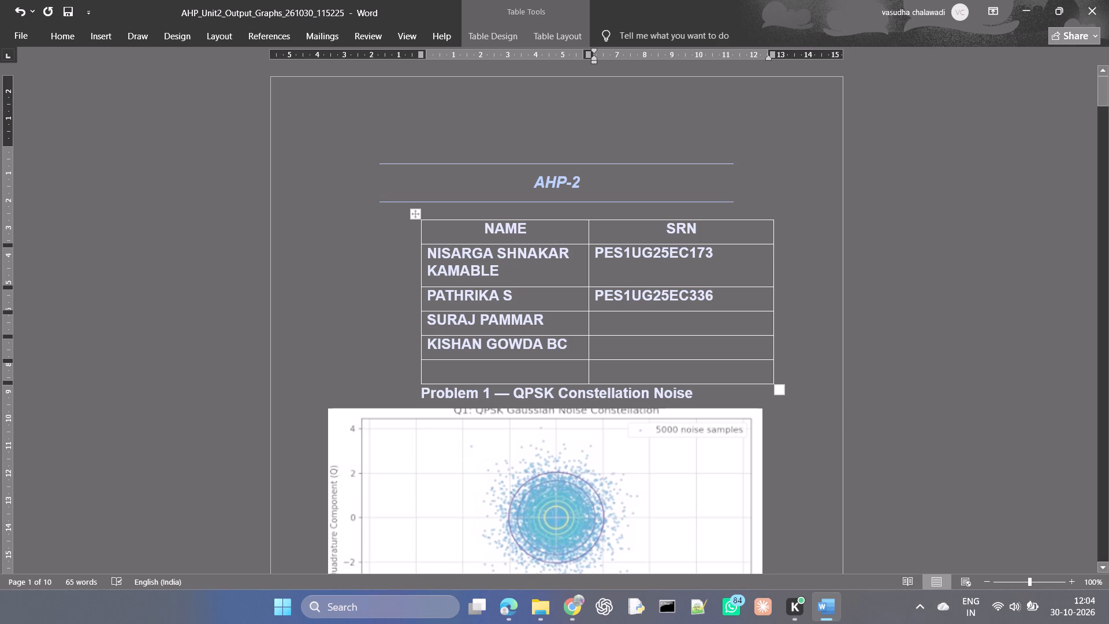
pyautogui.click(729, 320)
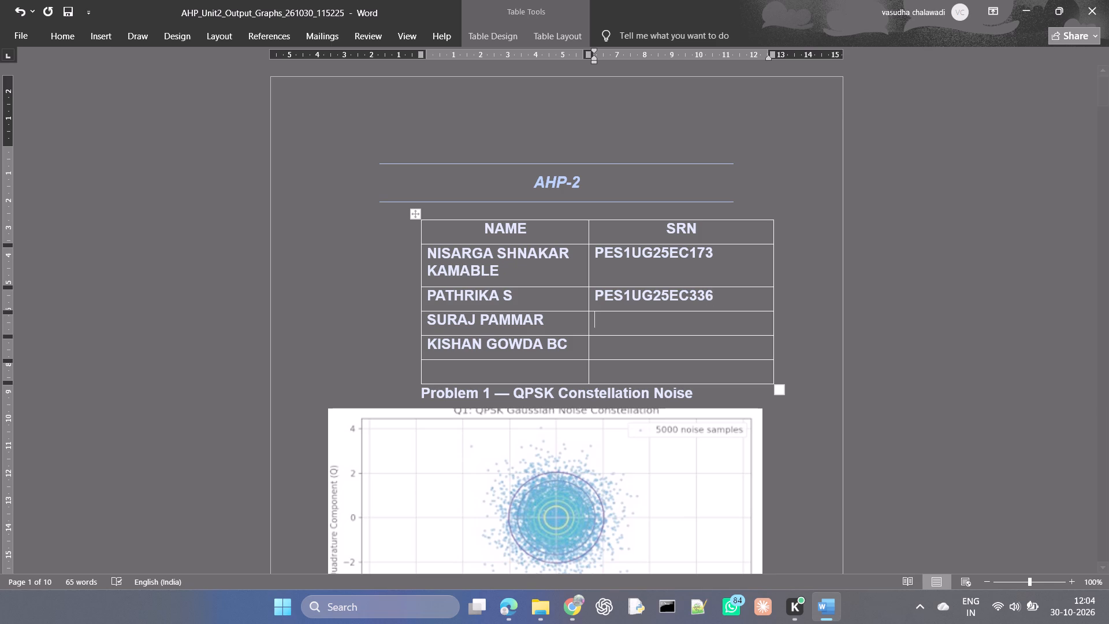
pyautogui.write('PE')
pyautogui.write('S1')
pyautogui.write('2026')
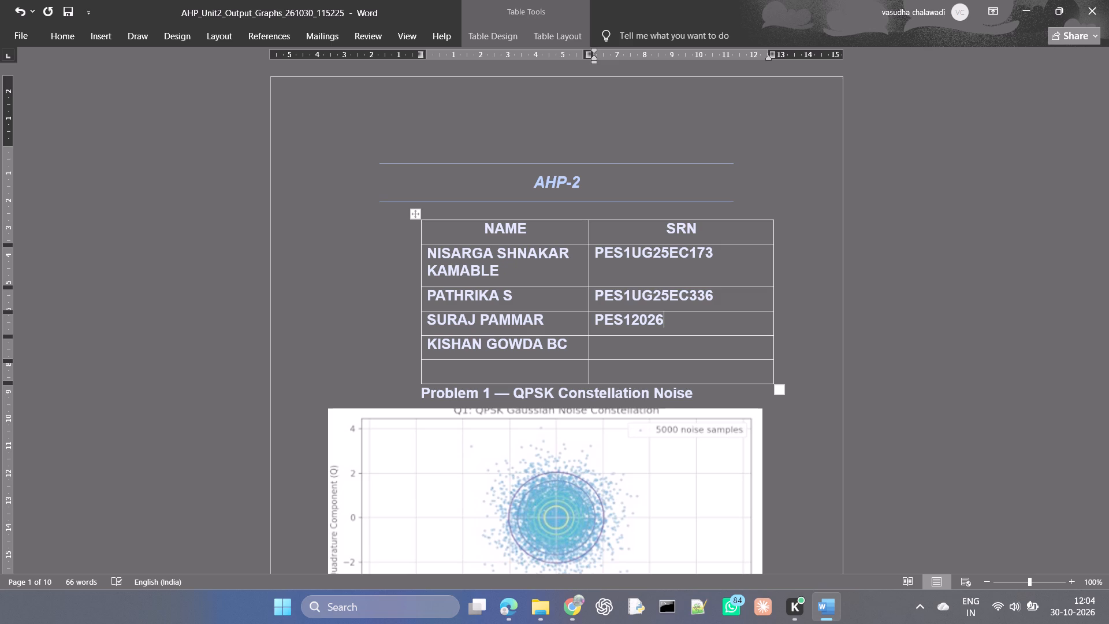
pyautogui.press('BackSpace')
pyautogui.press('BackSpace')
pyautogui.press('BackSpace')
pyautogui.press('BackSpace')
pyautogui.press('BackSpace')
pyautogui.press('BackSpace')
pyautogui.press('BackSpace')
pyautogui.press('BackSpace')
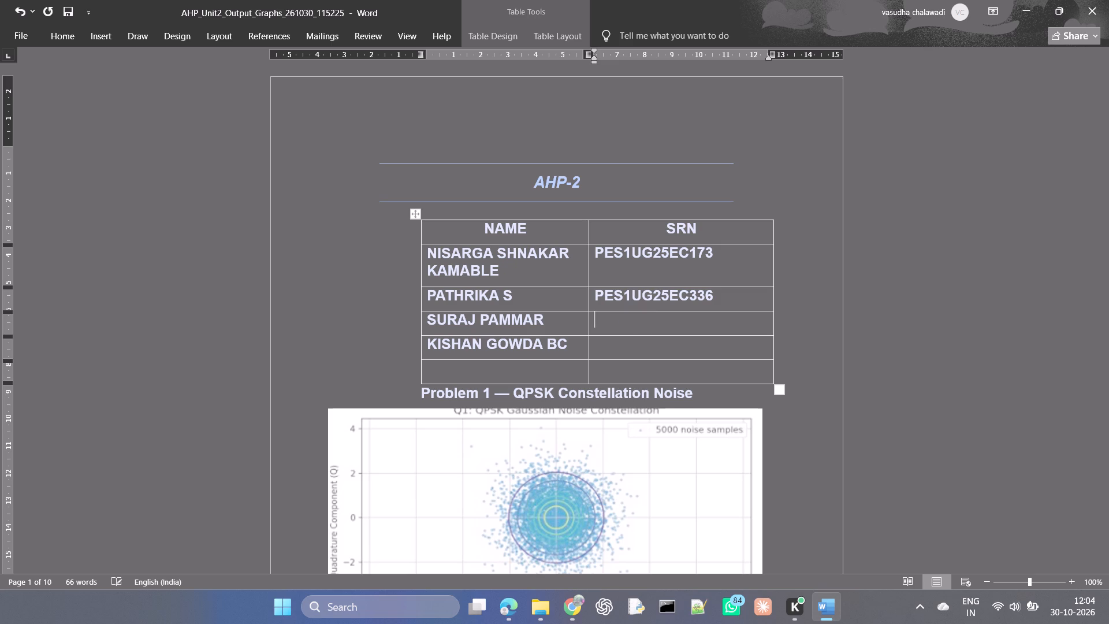
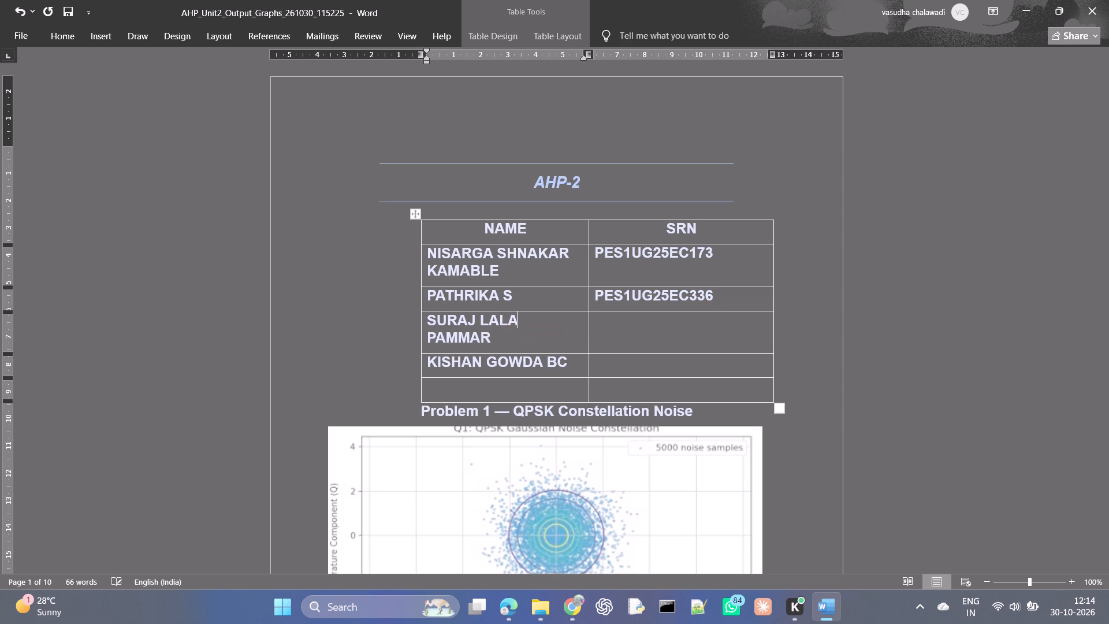
# Complete the missing end of the third student's middle name in the NAME column.
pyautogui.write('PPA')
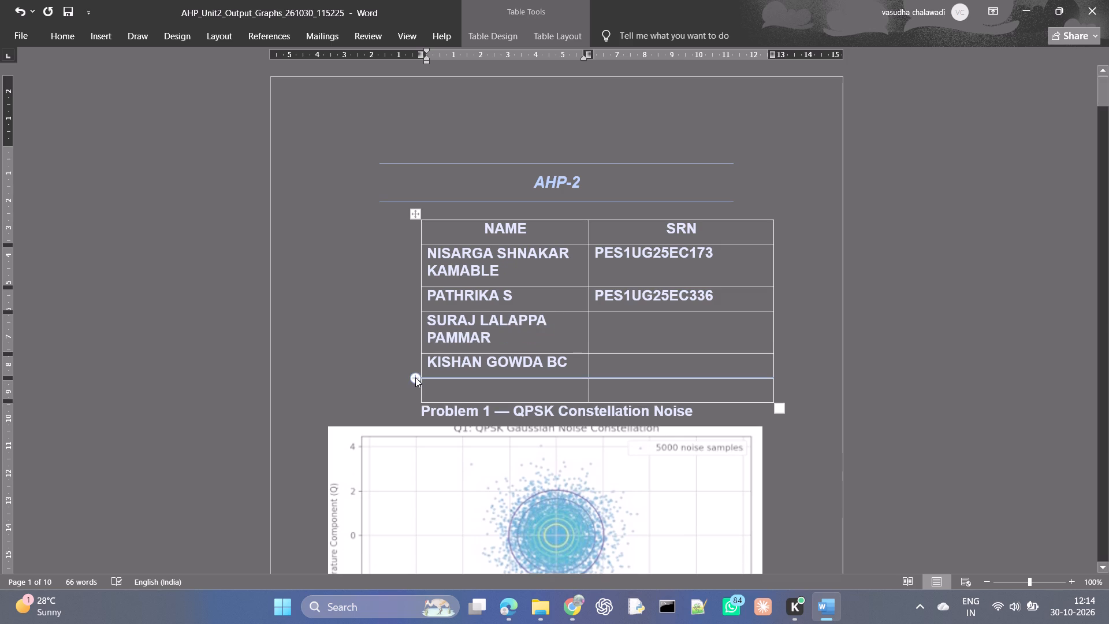
# Enter the fifth student's name with initials in capitals in the last row beneath the NAME heading.
pyautogui.click(447, 392)
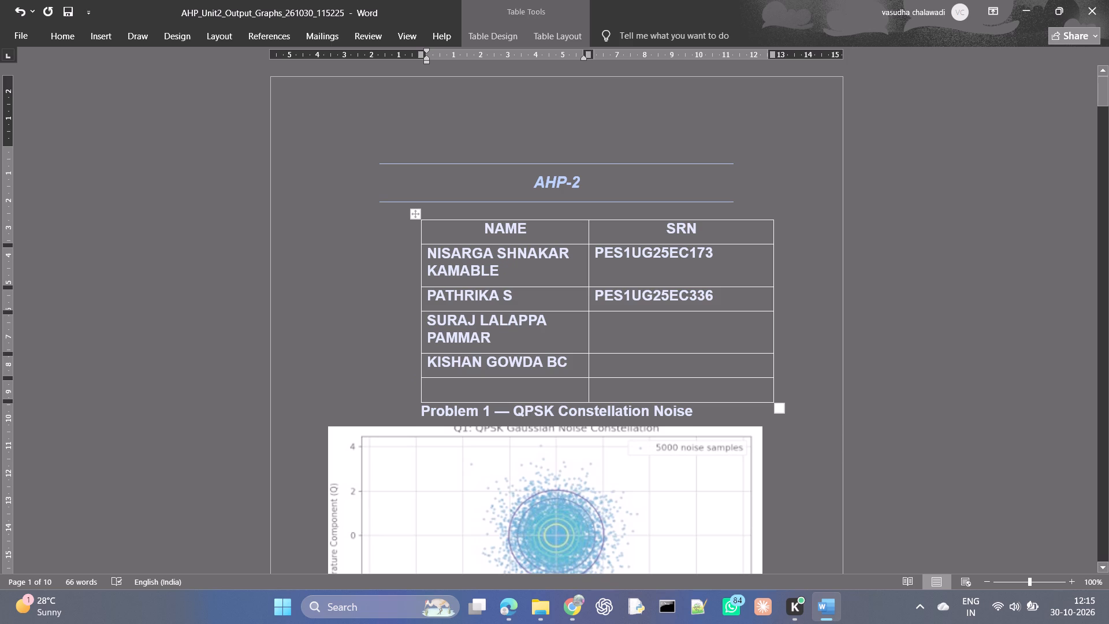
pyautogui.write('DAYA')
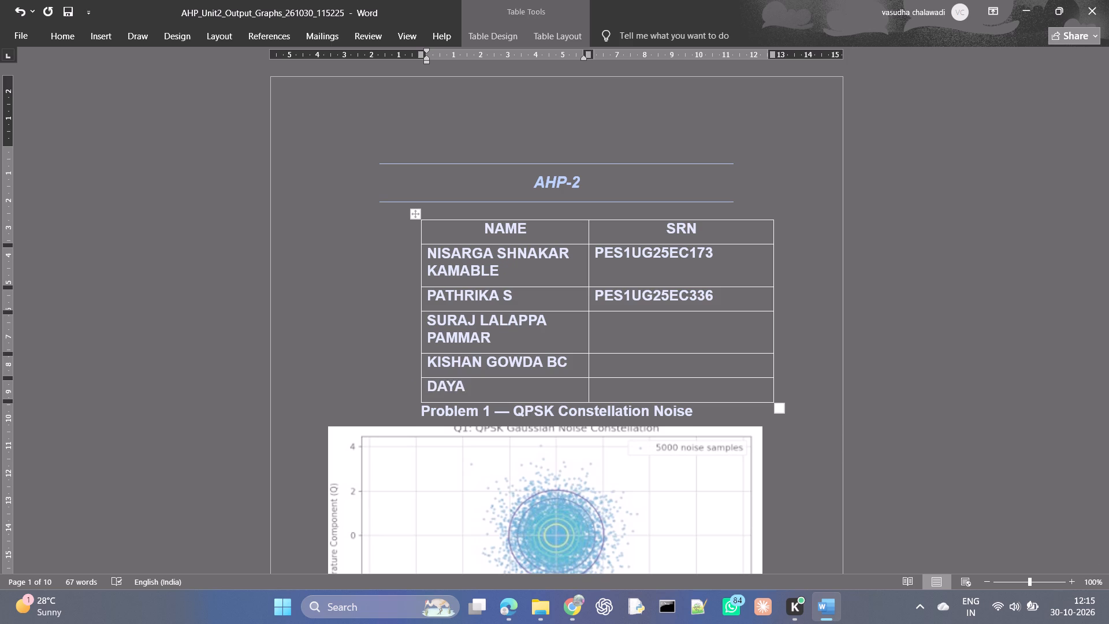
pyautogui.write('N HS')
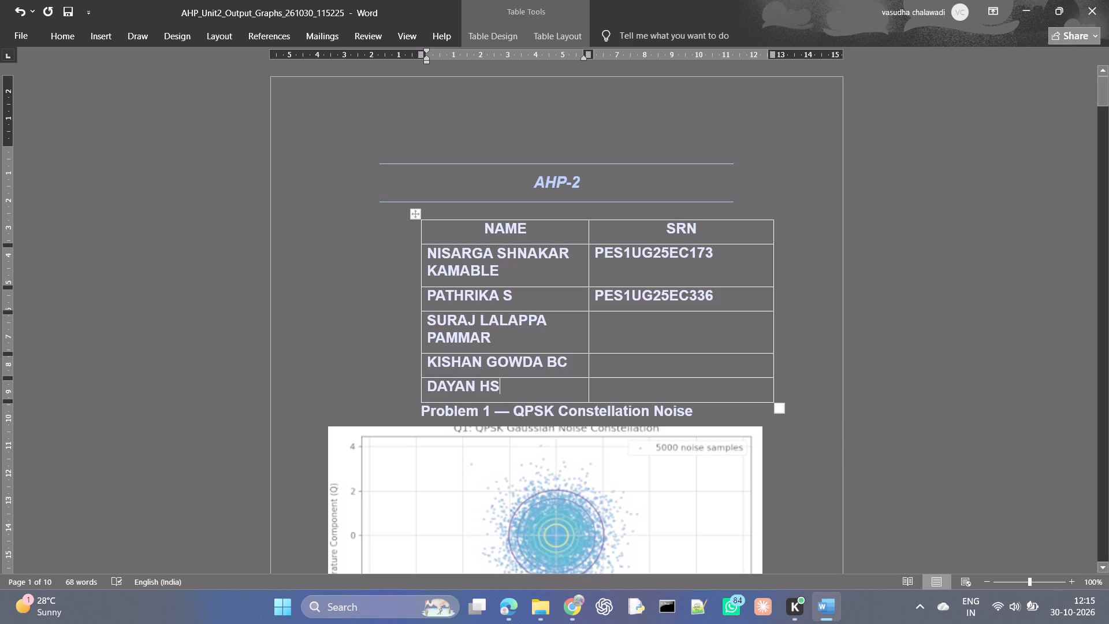
# Enter the third student's registration number in the SRN cell beside the third name.
pyautogui.click(606, 343)
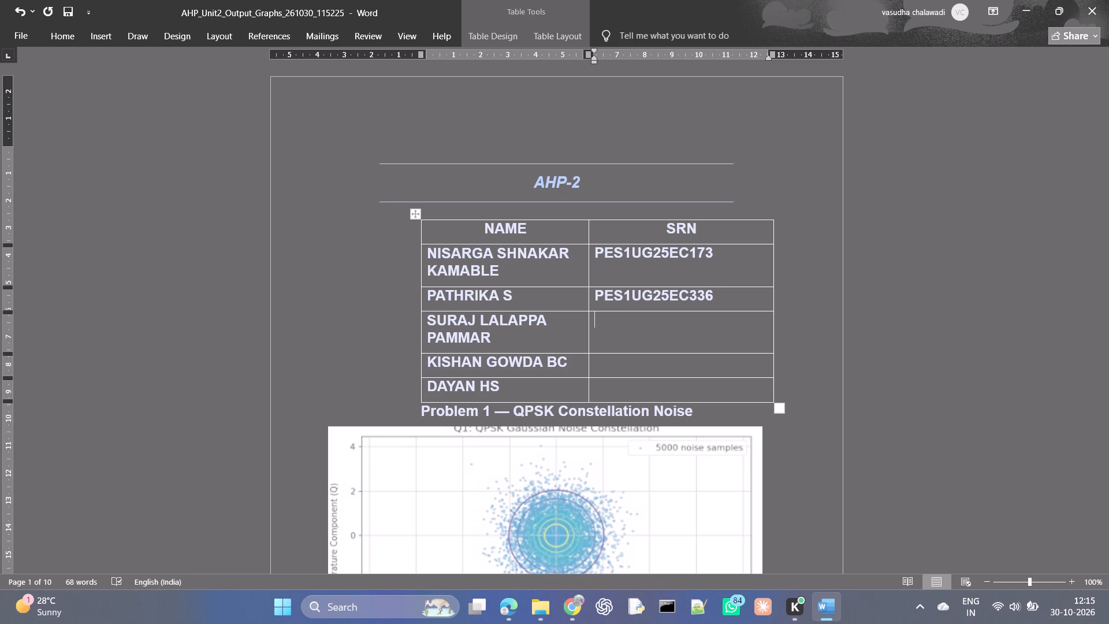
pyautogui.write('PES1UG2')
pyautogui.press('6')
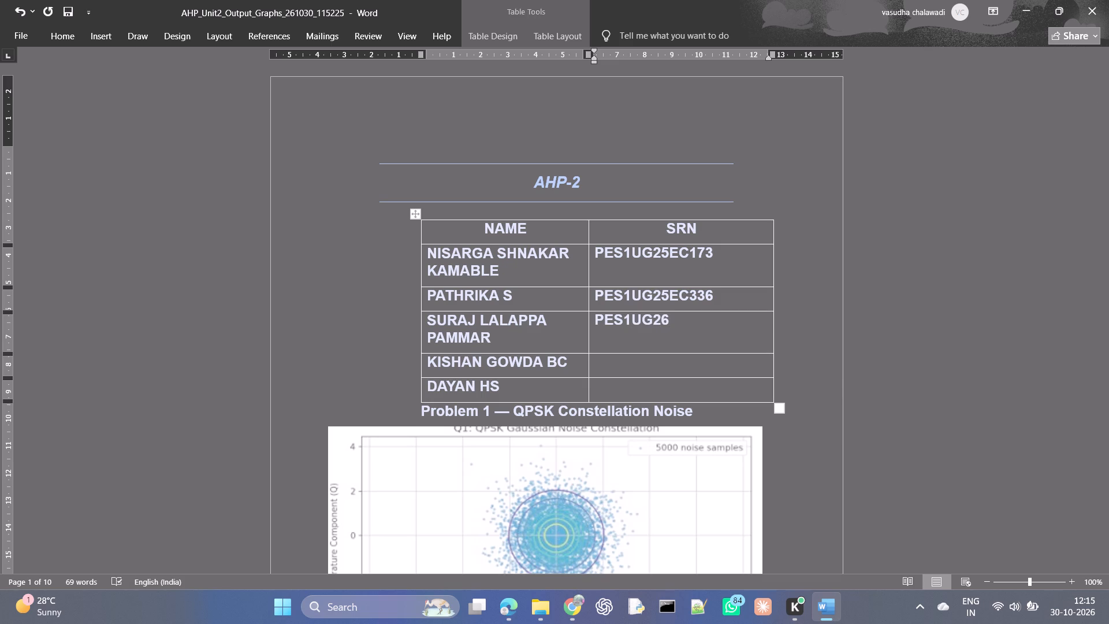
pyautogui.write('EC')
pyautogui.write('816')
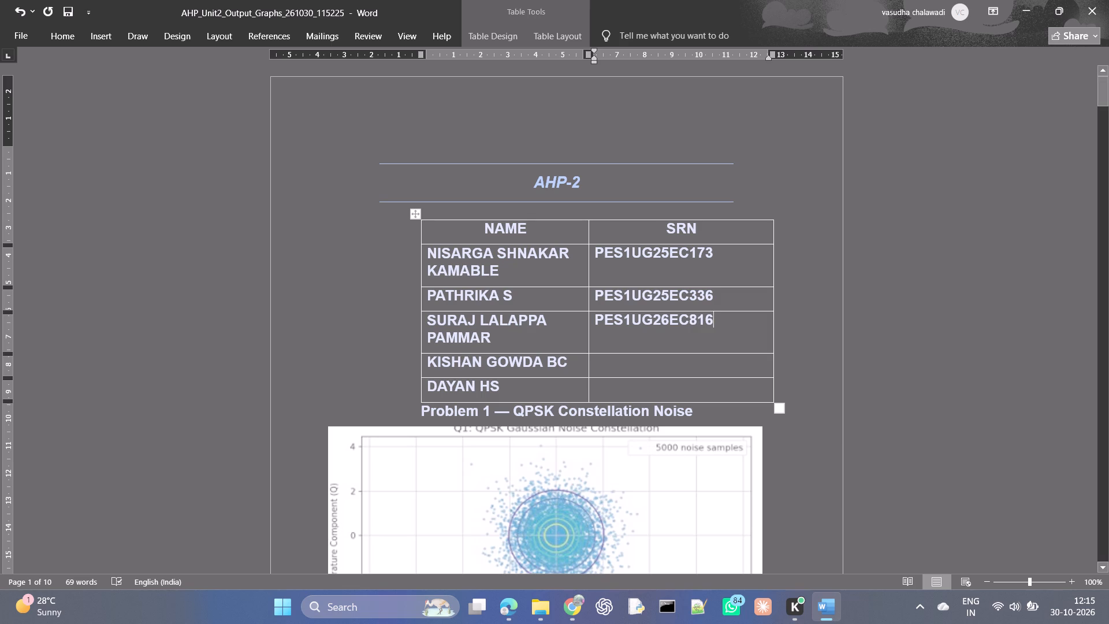
# Enter the fourth student's registration number in the SRN cell beside the fourth name, including the EC branch code before the last three digits.
pyautogui.click(682, 365)
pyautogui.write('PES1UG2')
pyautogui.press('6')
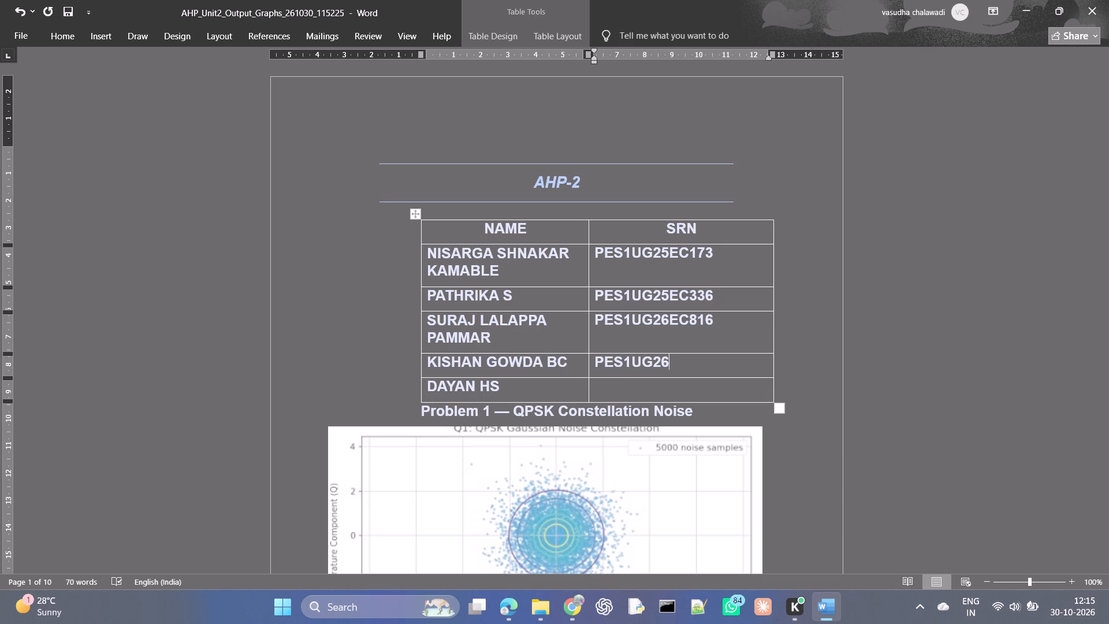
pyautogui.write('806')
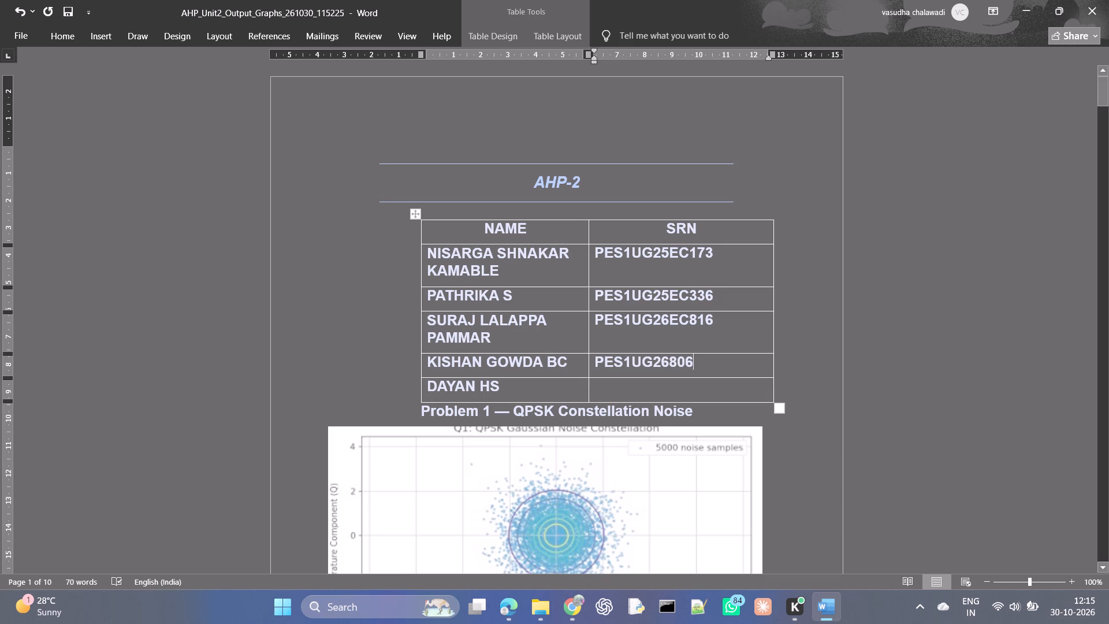
pyautogui.click(729, 401)
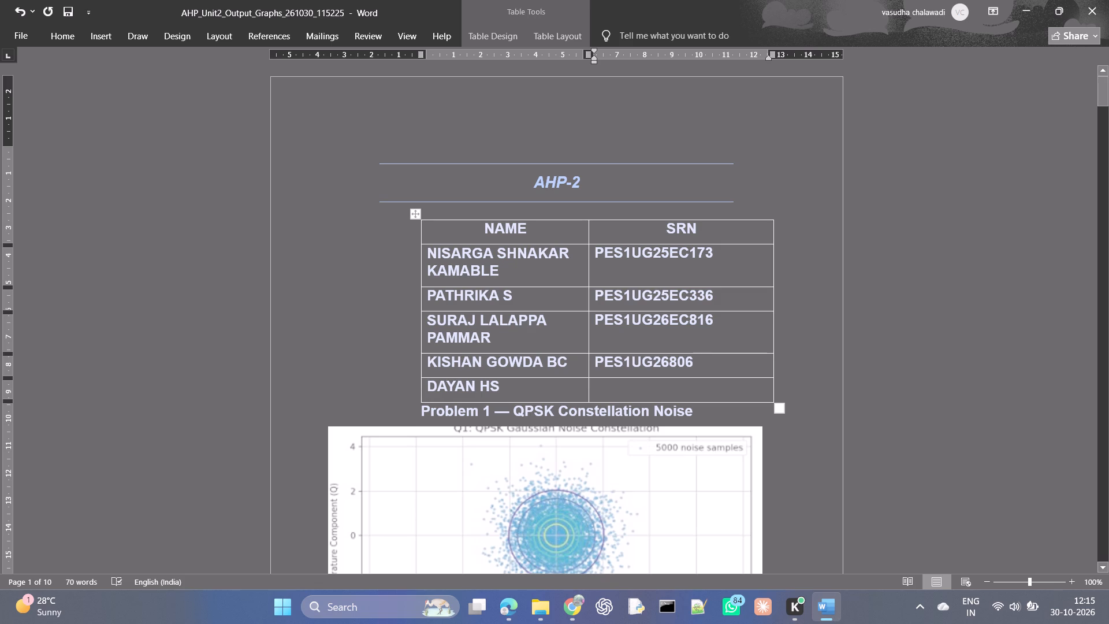
pyautogui.click(667, 364)
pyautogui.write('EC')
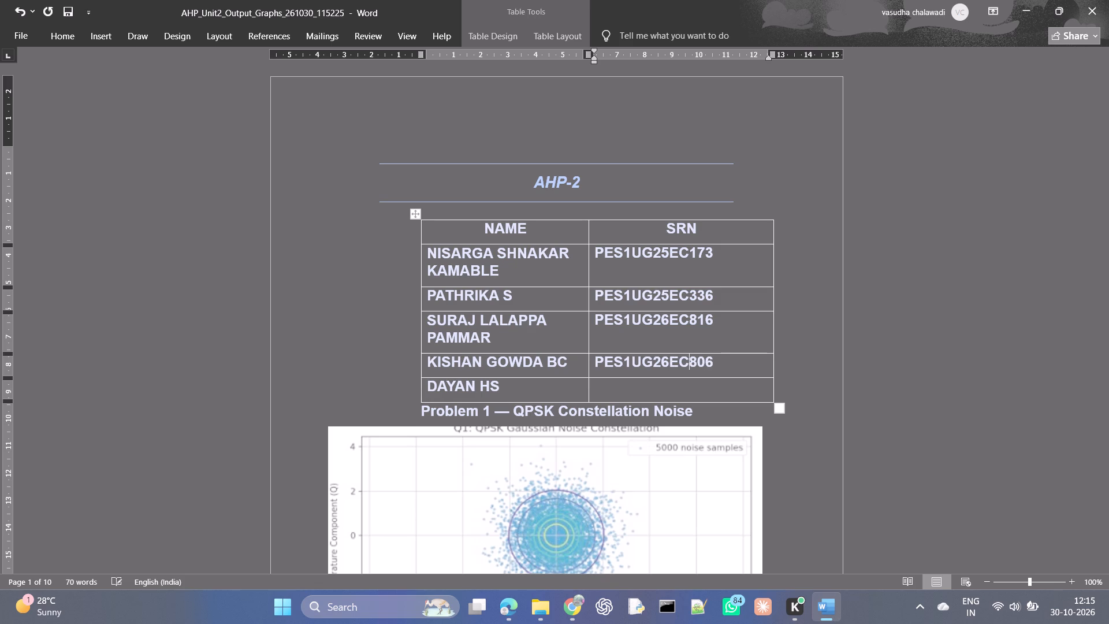
# Enter the fifth student's registration number in the SRN cell beside the fifth name.
pyautogui.click(684, 385)
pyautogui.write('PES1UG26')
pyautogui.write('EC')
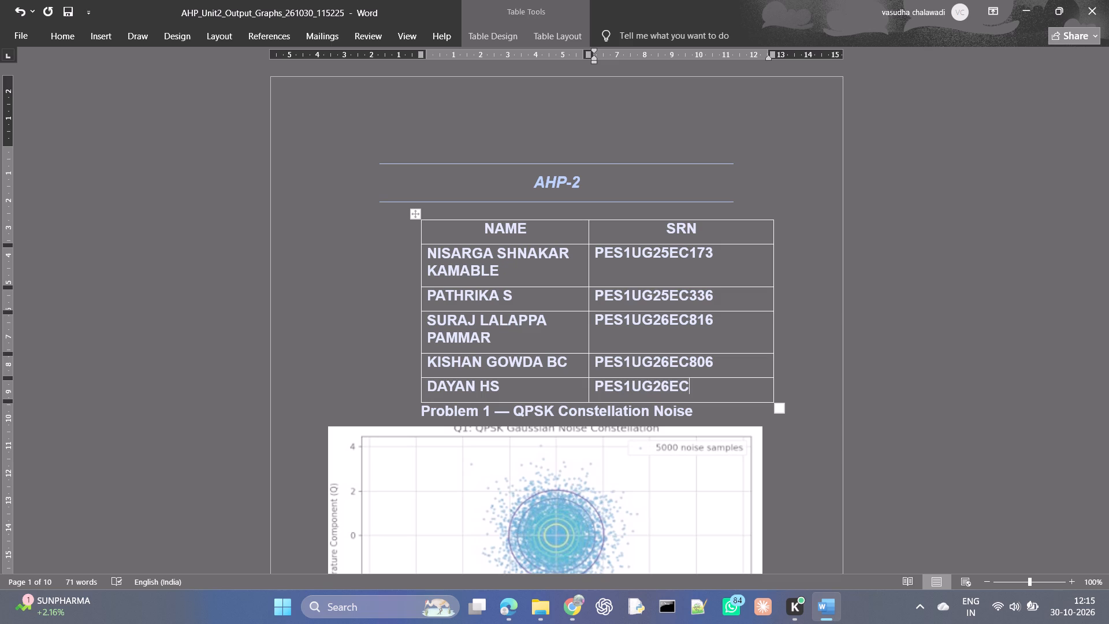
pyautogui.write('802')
pyautogui.scroll(1, 684, 385)
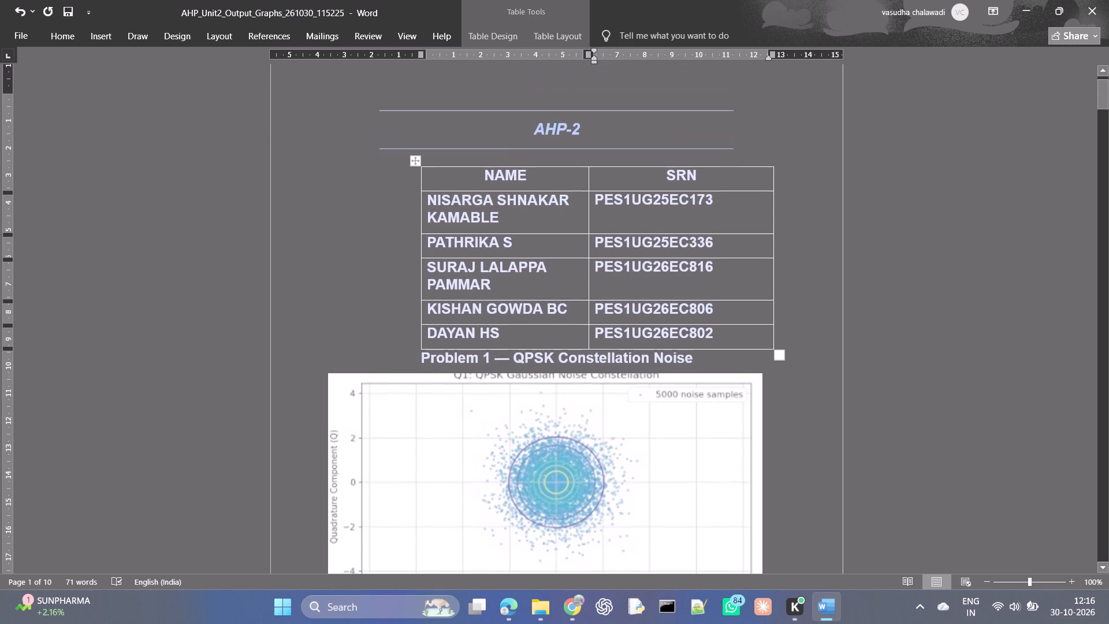
pyautogui.click(794, 332)
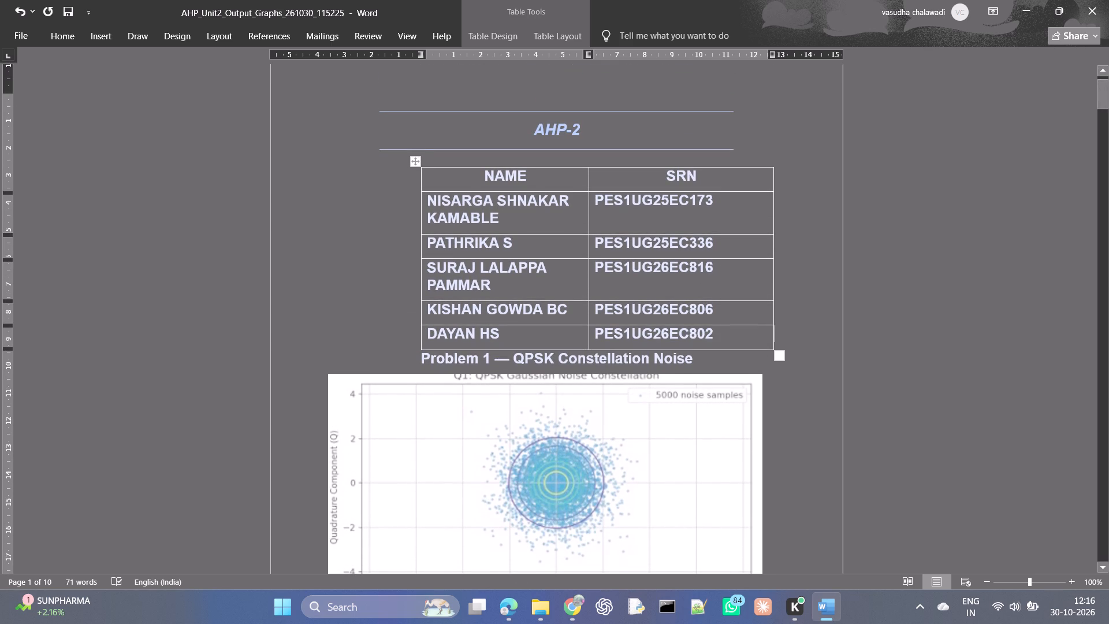
# Widen the NAME column on both sides so that each student's name fits on a single line.
pyautogui.moveTo(587, 212); pyautogui.dragTo(589, 213)
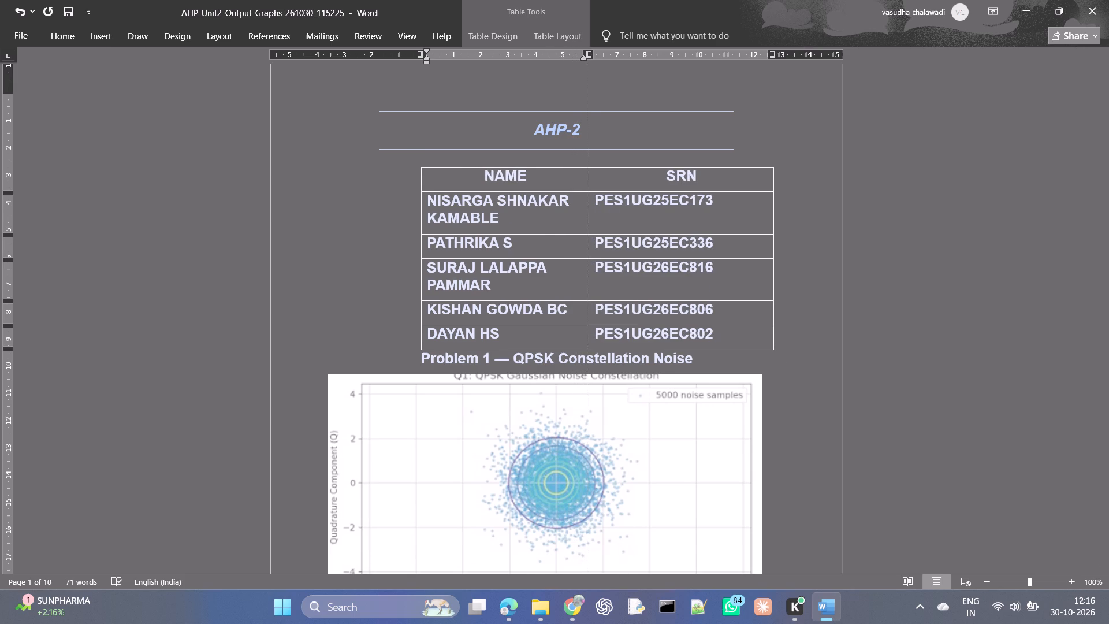
pyautogui.moveTo(589, 213); pyautogui.dragTo(606, 213)
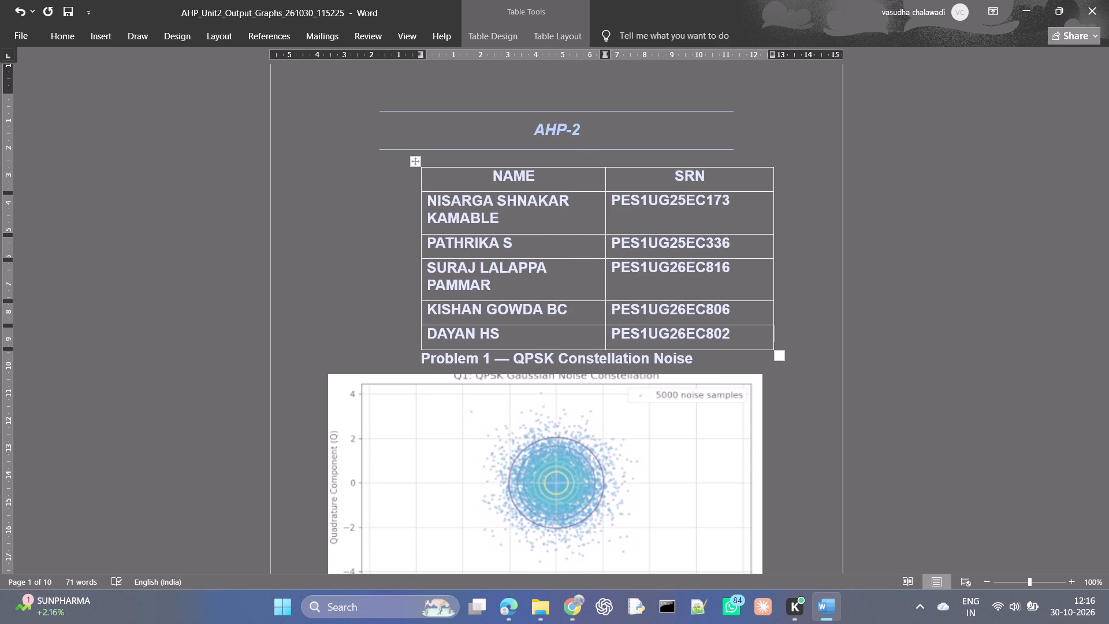
pyautogui.moveTo(421, 251); pyautogui.dragTo(416, 251)
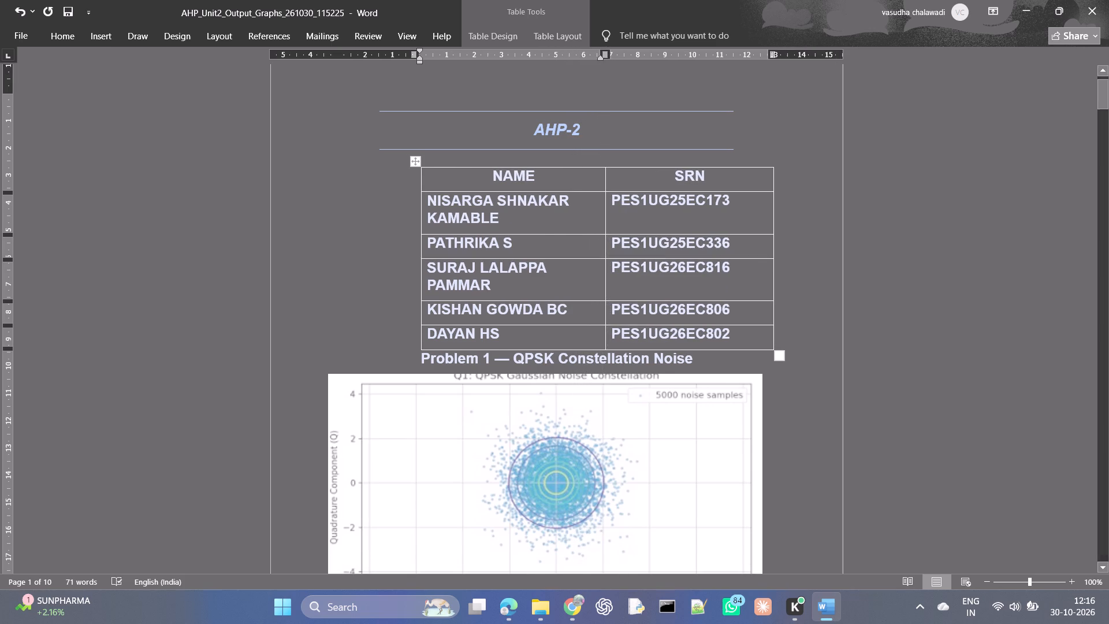
pyautogui.moveTo(416, 251); pyautogui.dragTo(370, 246)
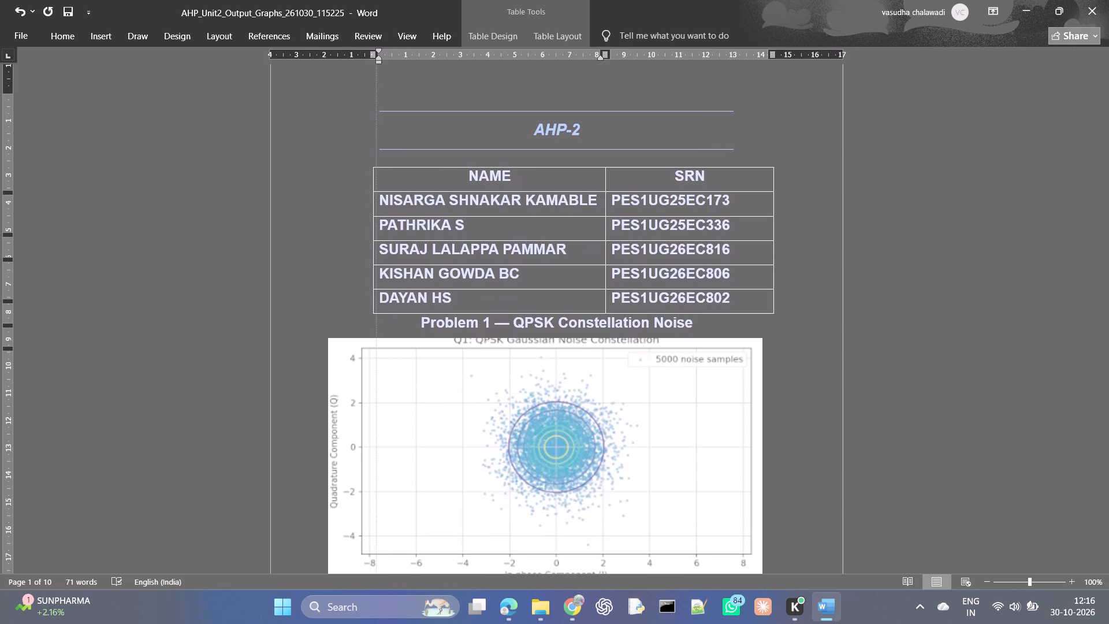
pyautogui.moveTo(370, 246); pyautogui.dragTo(358, 244)
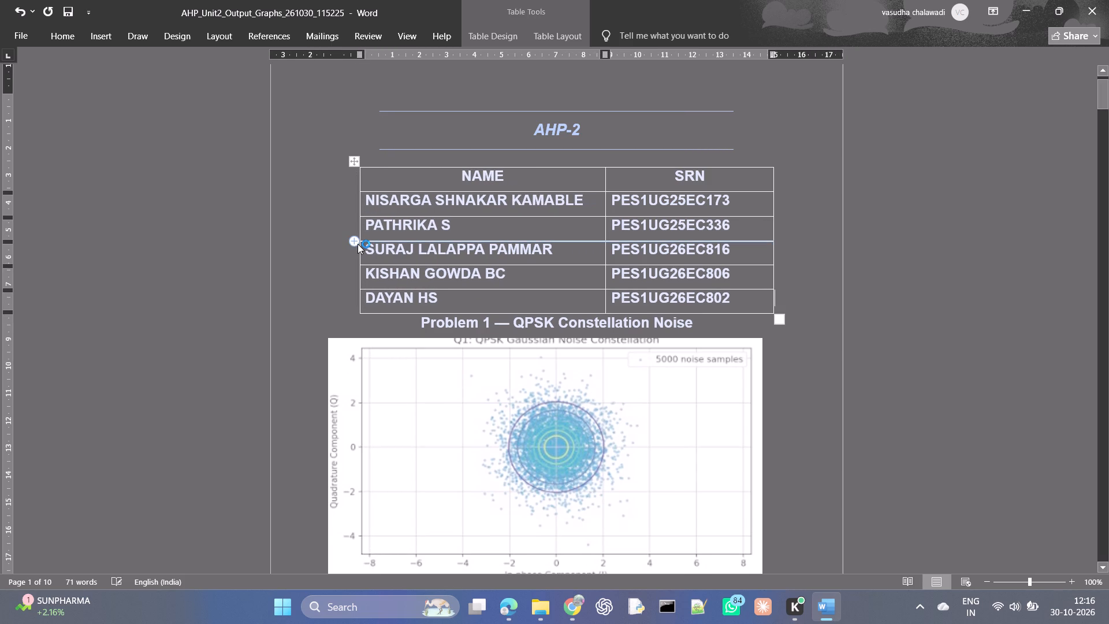
pyautogui.click(788, 135)
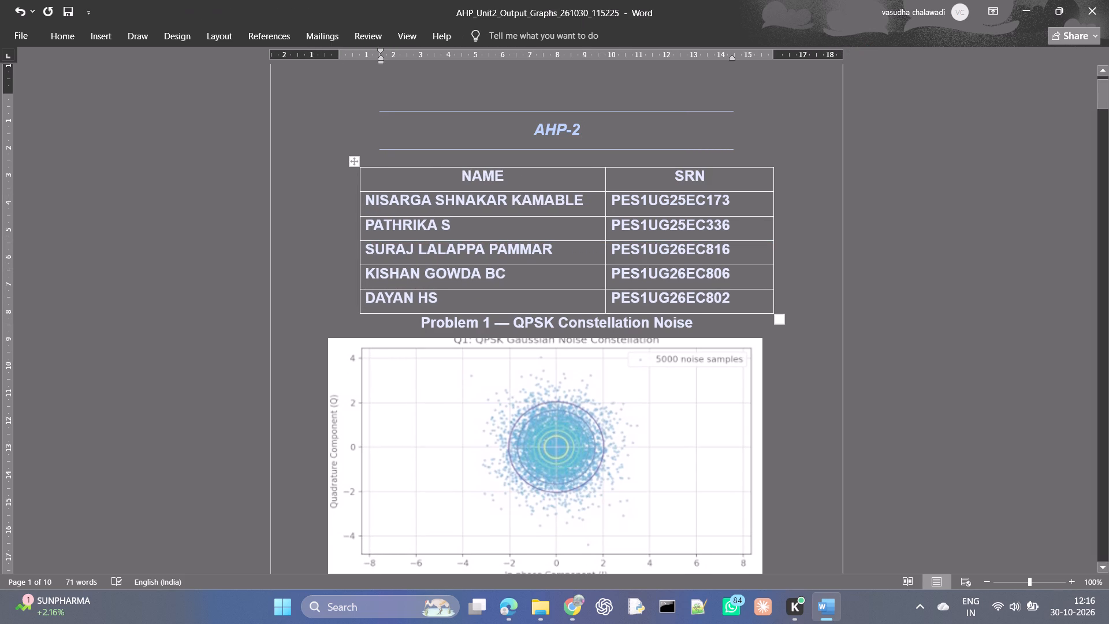
# Add an empty row to the student table beneath the fifth student's row.
pyautogui.click(806, 297)
pyautogui.press('Return')
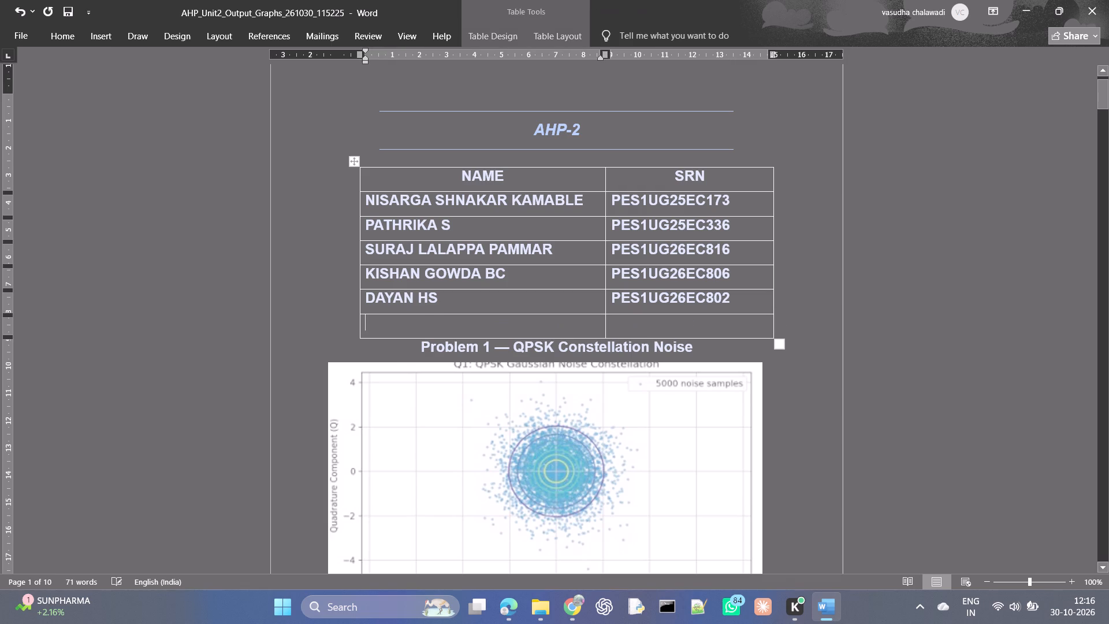
# Try to remove the empty last row by shrinking the student table from its bottom corner.
pyautogui.press('BackSpace')
pyautogui.click(622, 329)
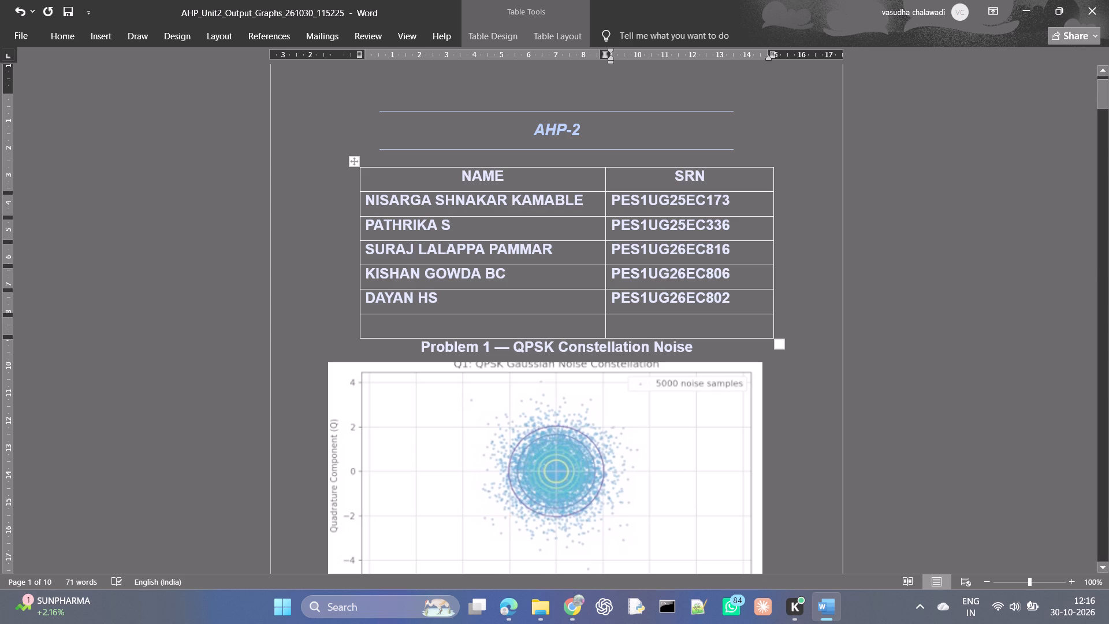
pyautogui.moveTo(776, 344); pyautogui.dragTo(772, 340)
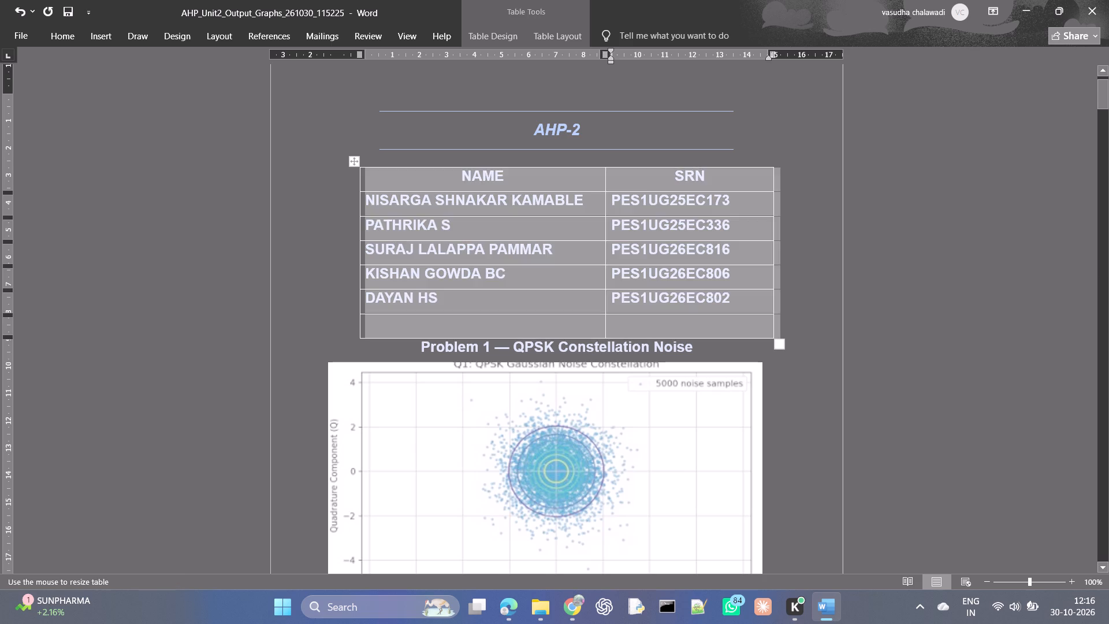
pyautogui.moveTo(772, 340); pyautogui.dragTo(772, 315)
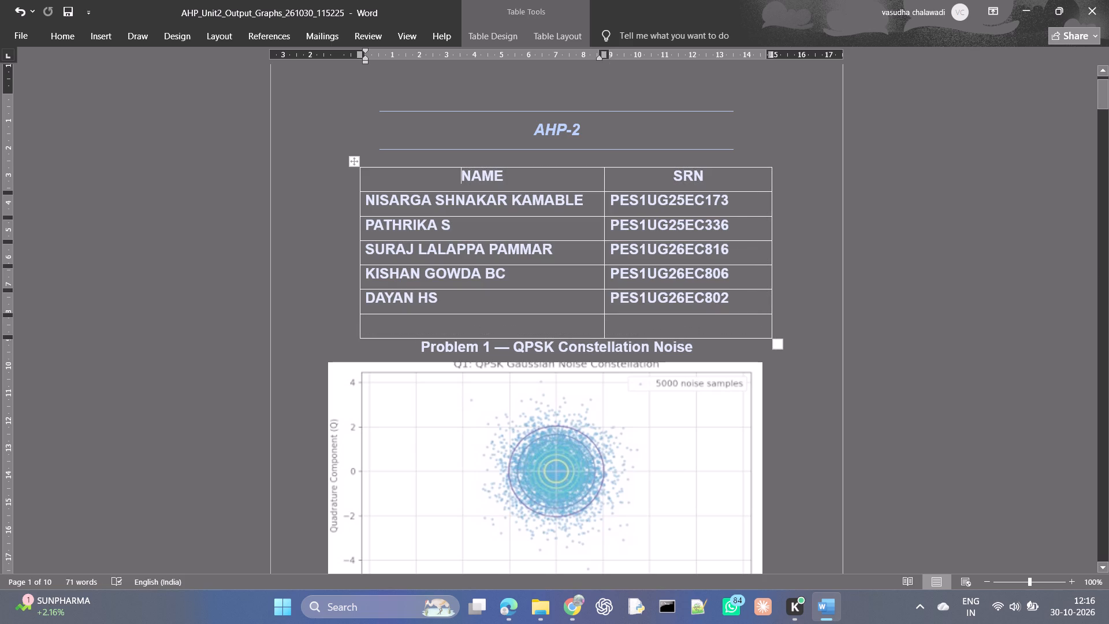
pyautogui.click(589, 324)
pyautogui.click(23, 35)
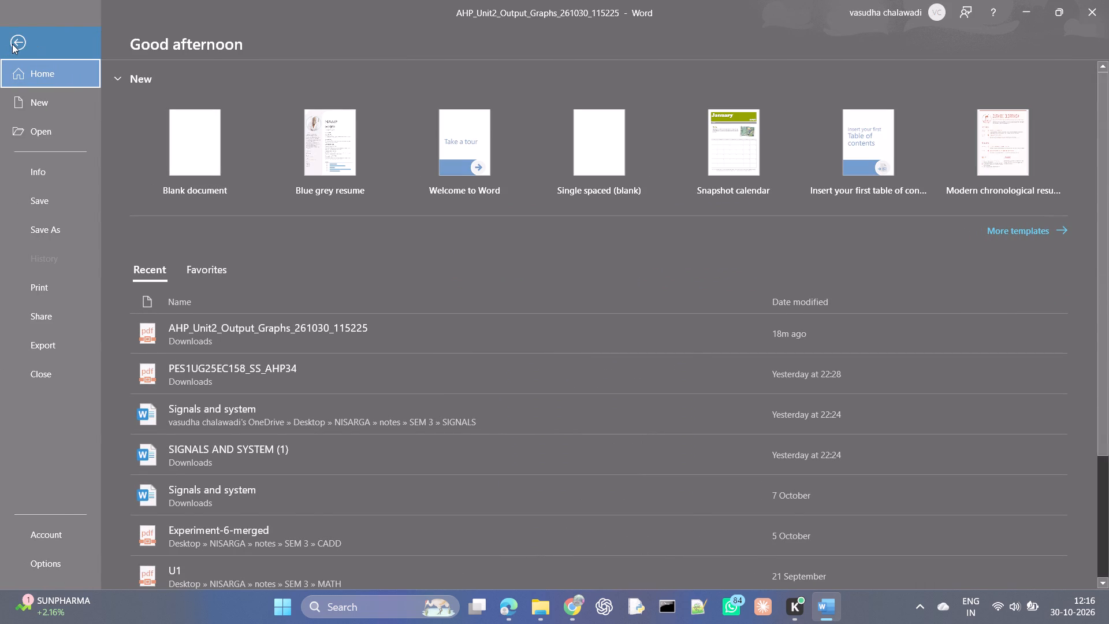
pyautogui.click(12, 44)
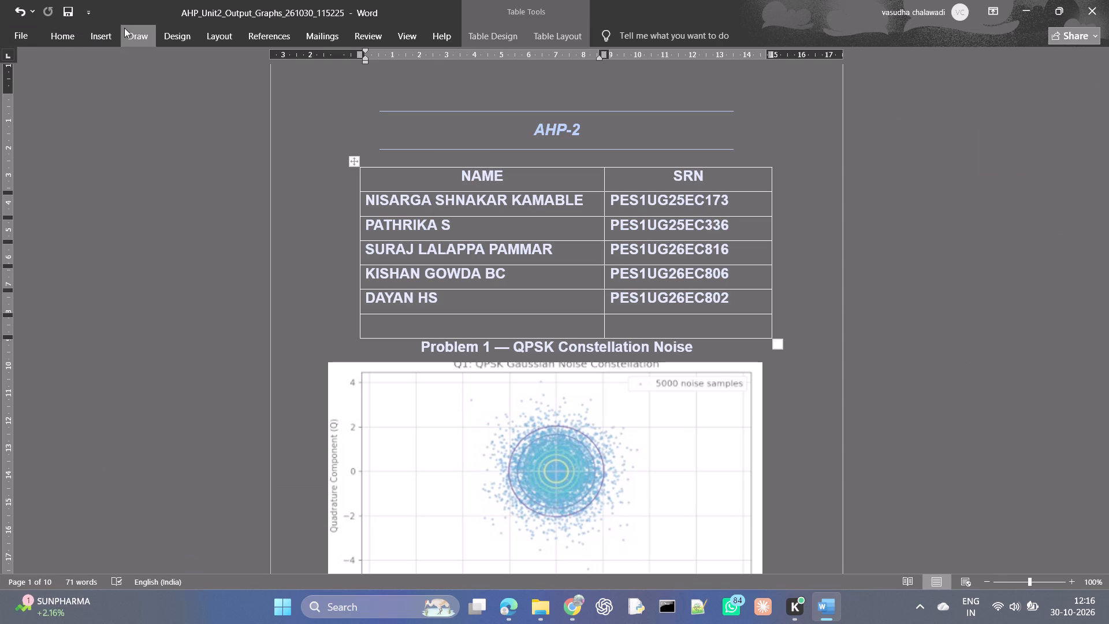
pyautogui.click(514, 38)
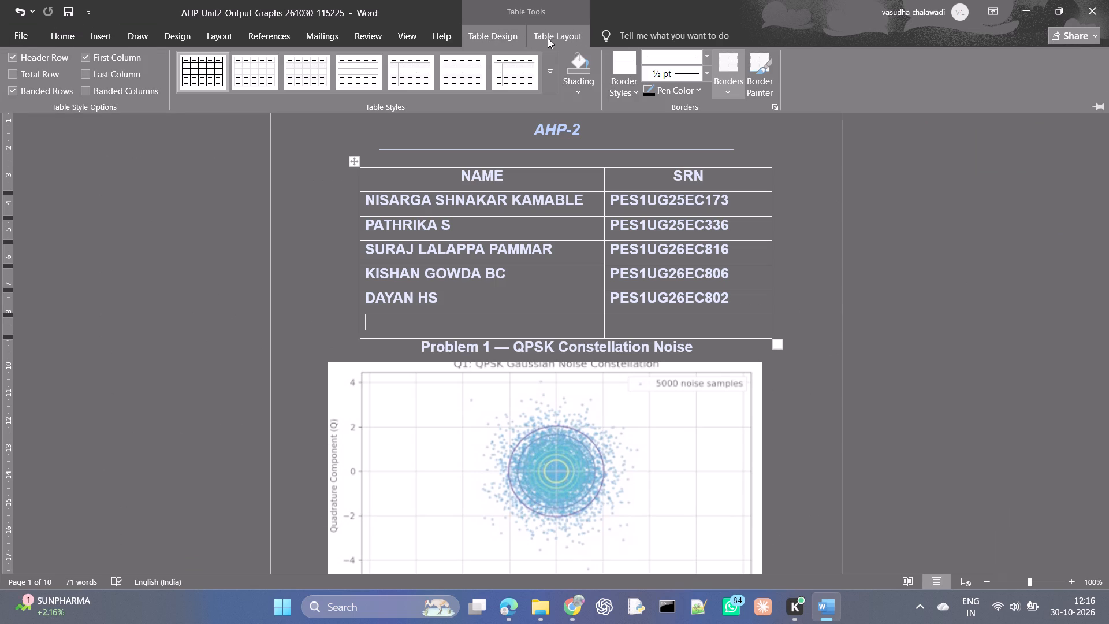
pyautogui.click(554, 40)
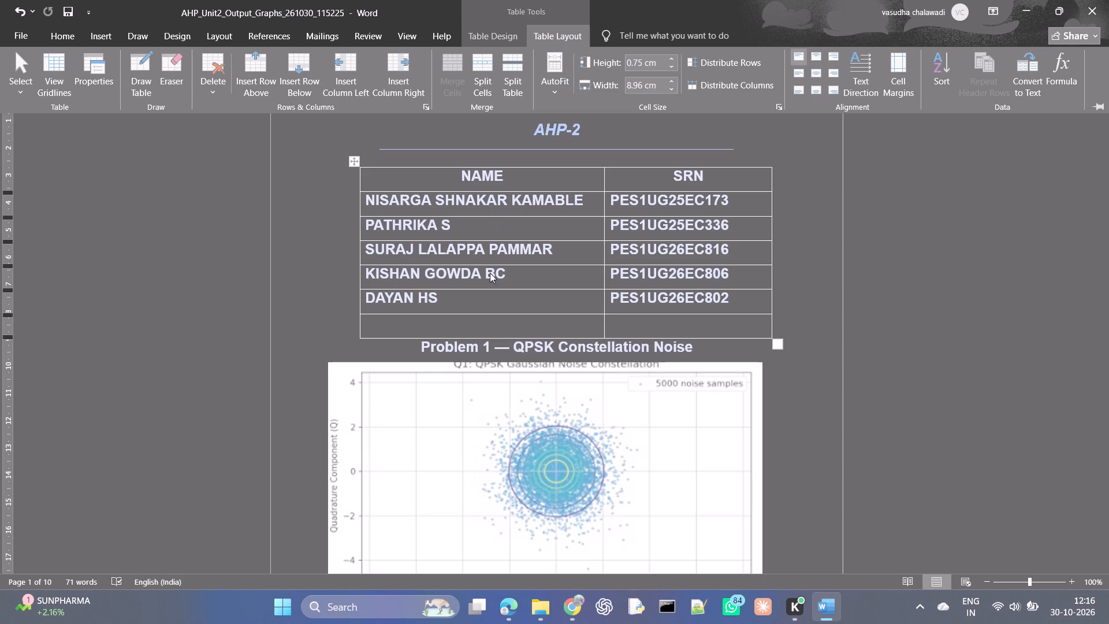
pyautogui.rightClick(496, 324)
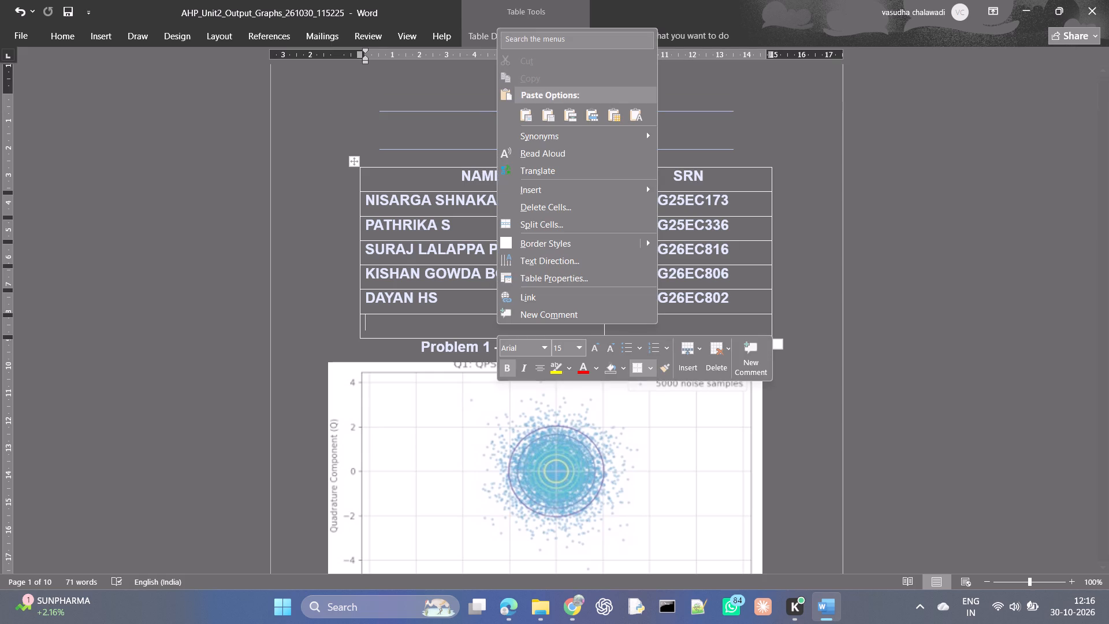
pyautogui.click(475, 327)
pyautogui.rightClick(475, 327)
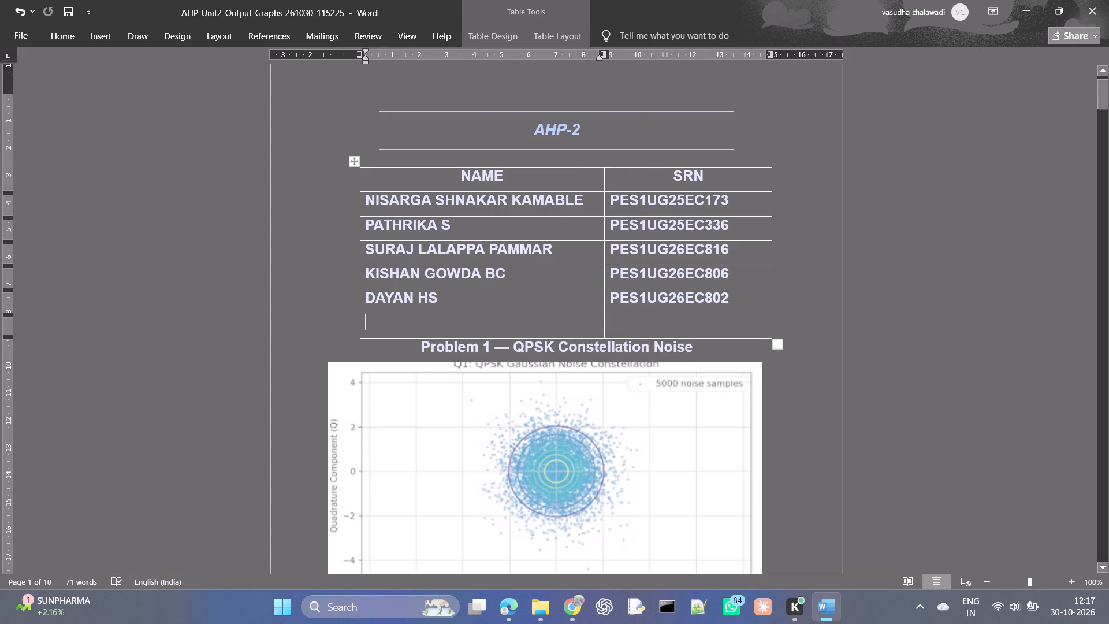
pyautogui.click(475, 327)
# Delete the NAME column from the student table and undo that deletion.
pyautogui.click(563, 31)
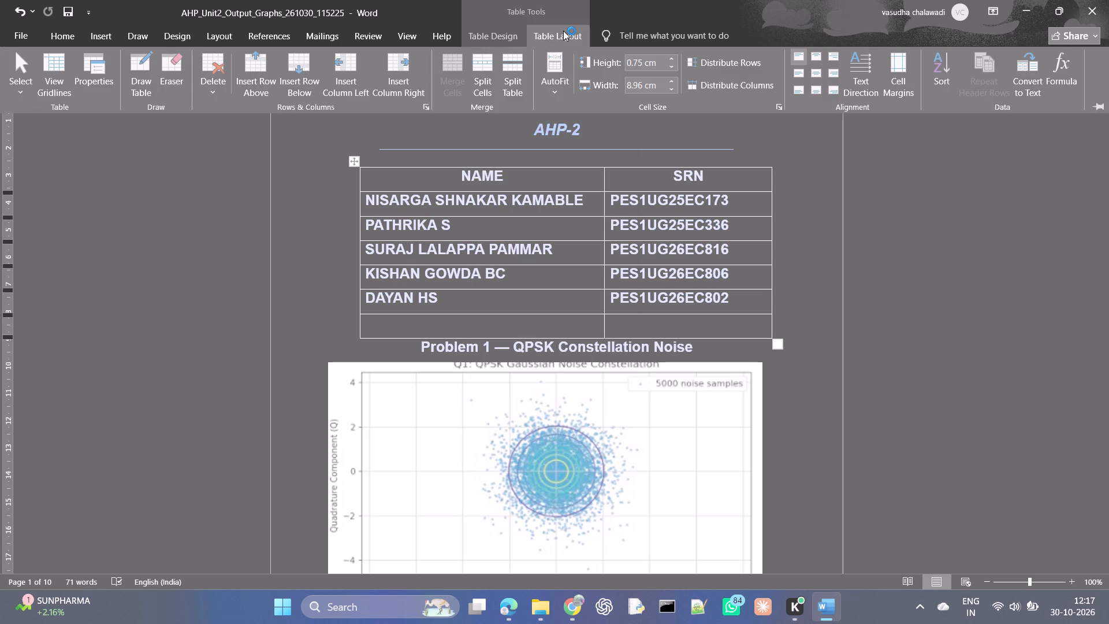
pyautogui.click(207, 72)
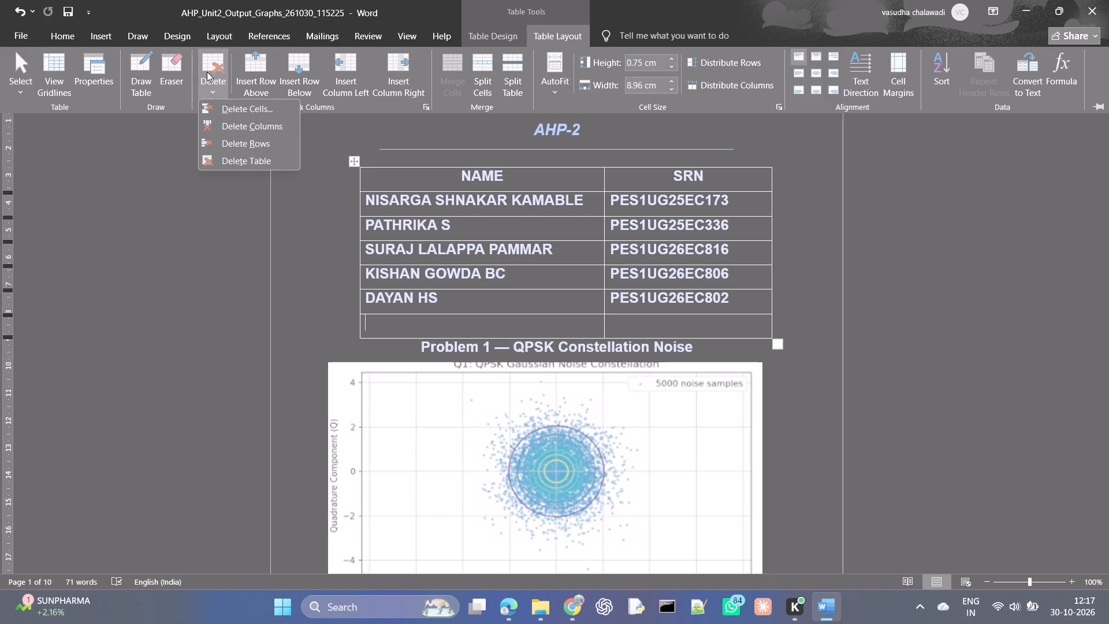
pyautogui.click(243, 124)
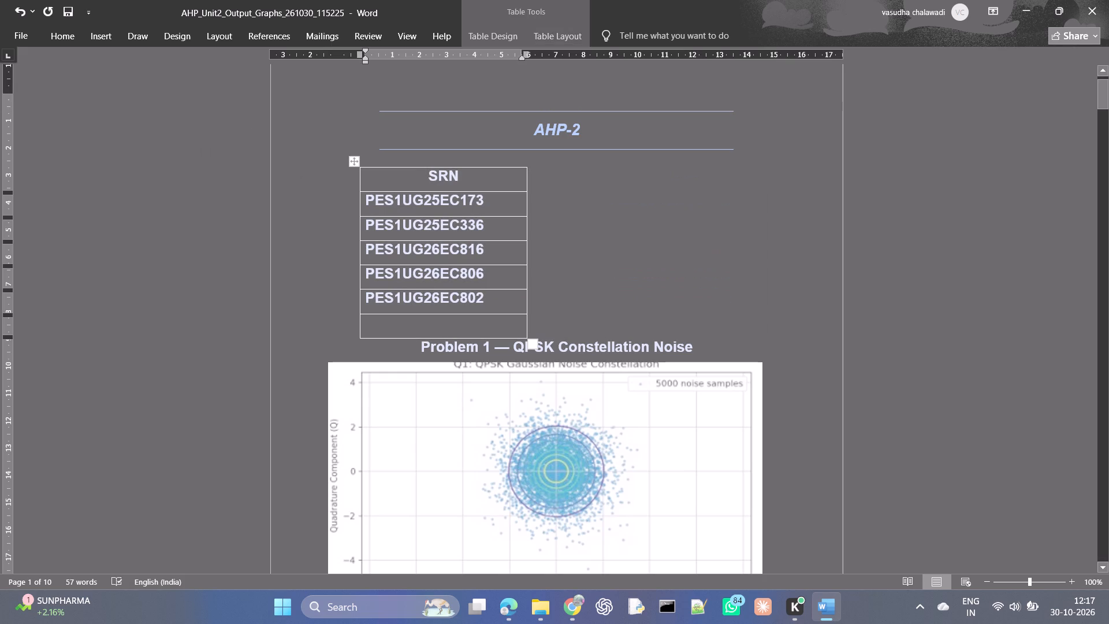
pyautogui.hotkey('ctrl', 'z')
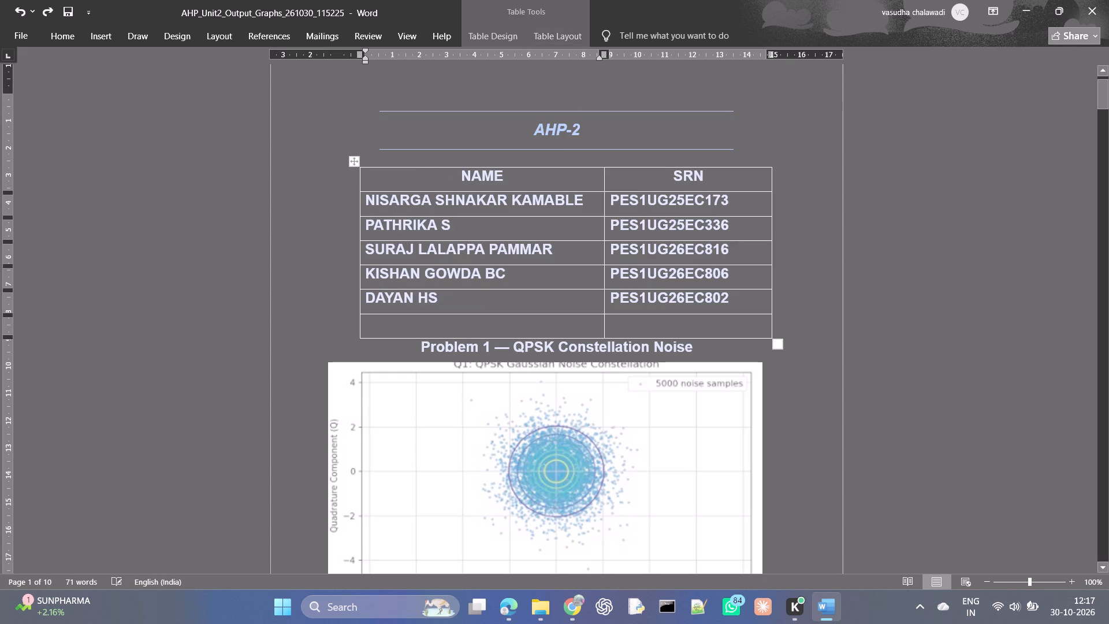
# Delete the entire empty last row of the student table beneath the fifth student.
pyautogui.click(541, 35)
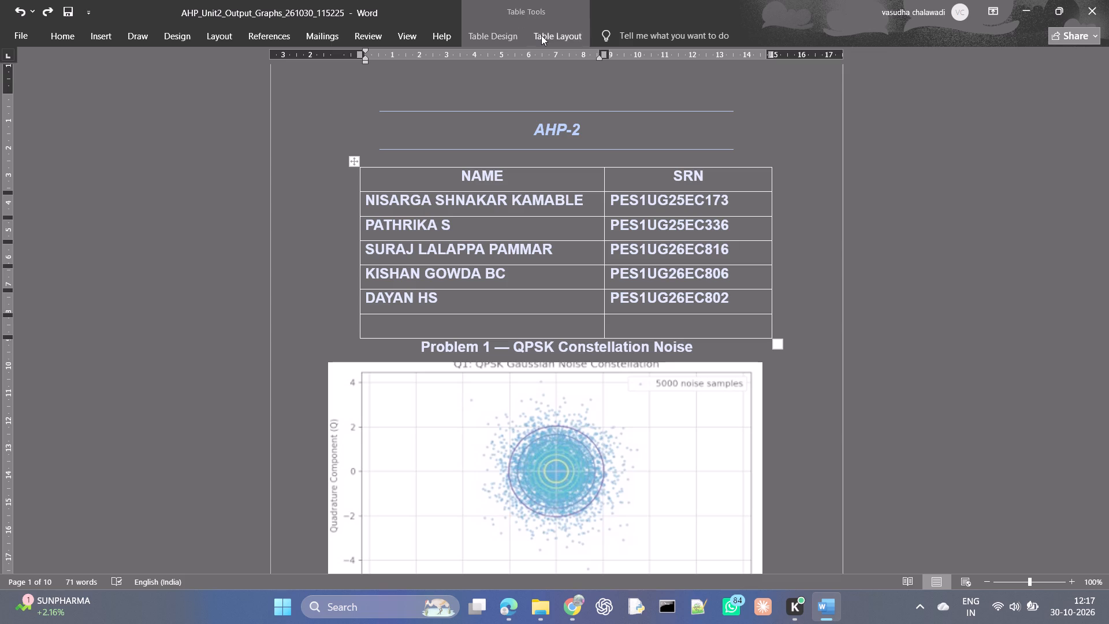
pyautogui.click(207, 68)
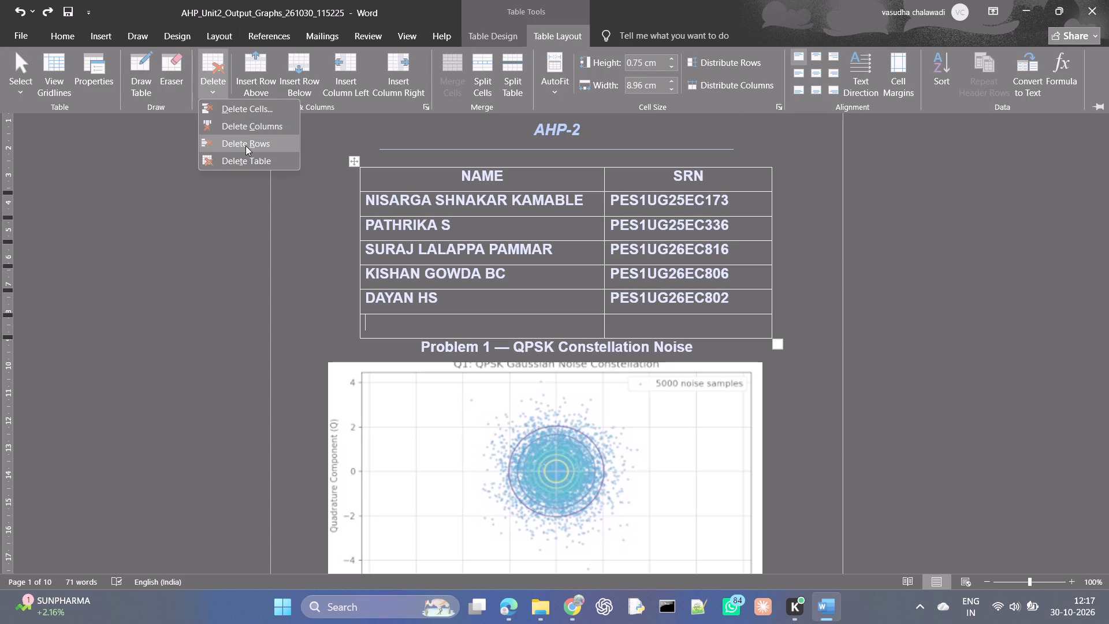
pyautogui.click(247, 112)
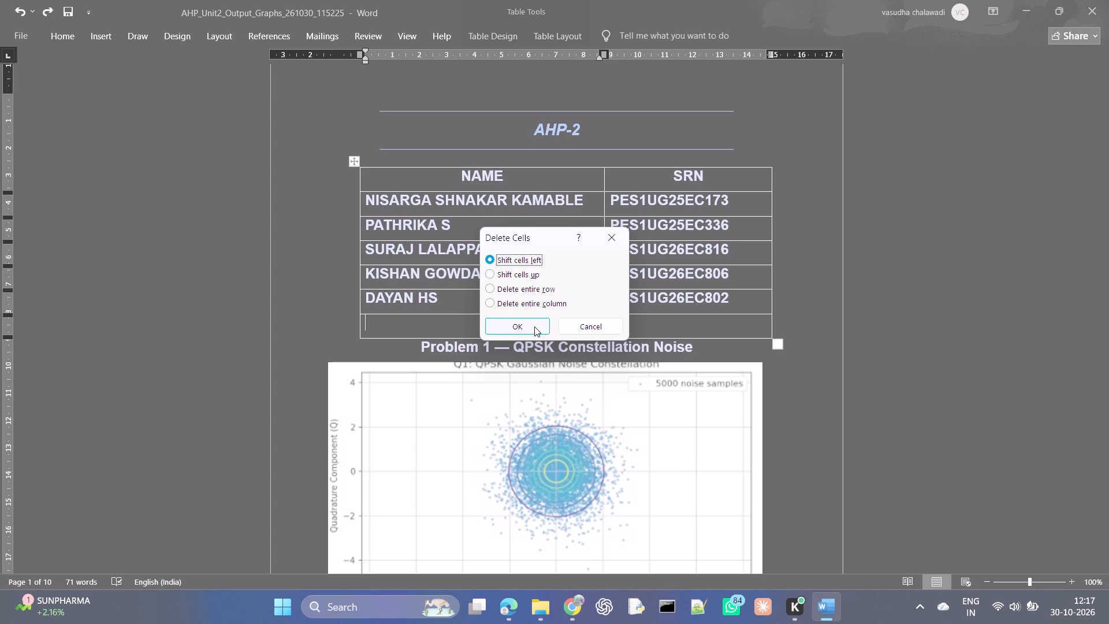
pyautogui.click(530, 289)
pyautogui.click(526, 330)
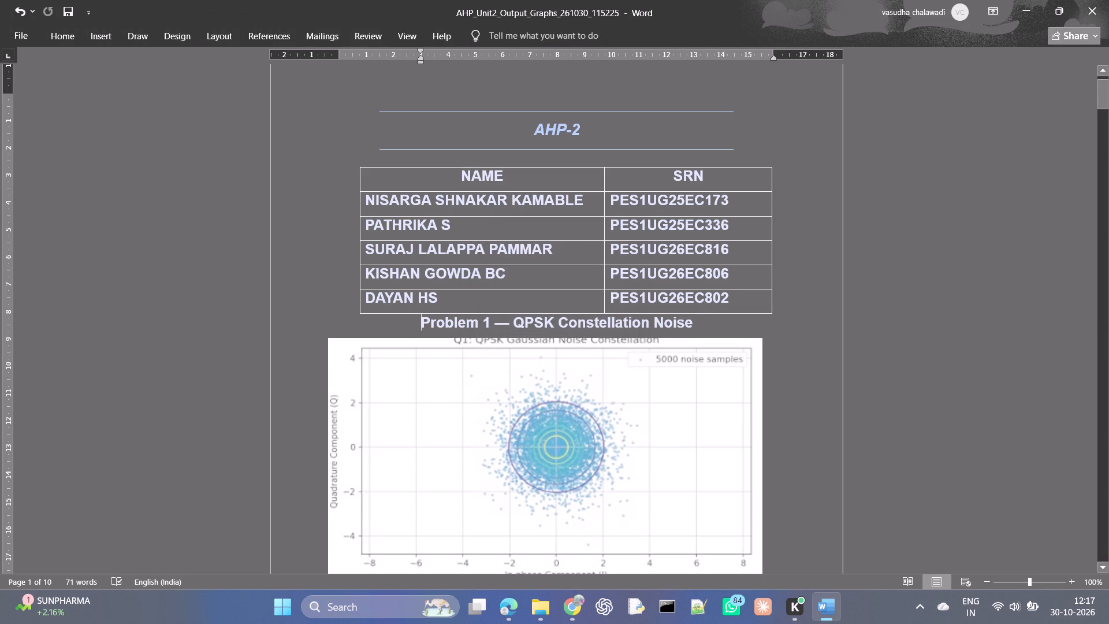
# Insert a blank line between the student table and the Problem 1 — QPSK Constellation Noise heading.
pyautogui.press('Return')
pyautogui.scroll(-1, 637, 325)
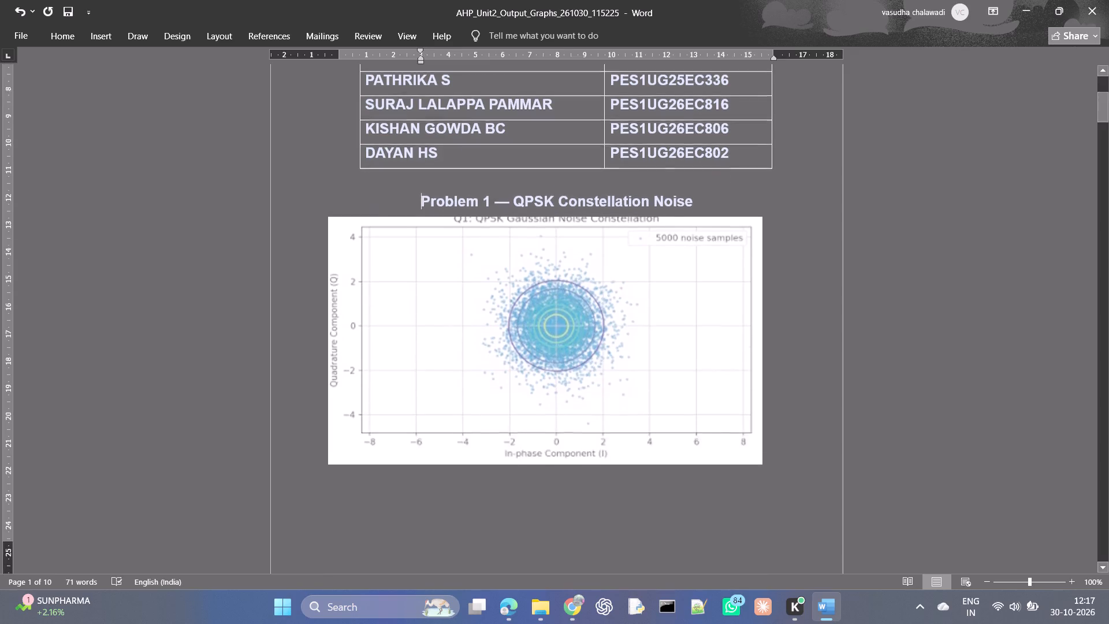
pyautogui.scroll(-8, 637, 325)
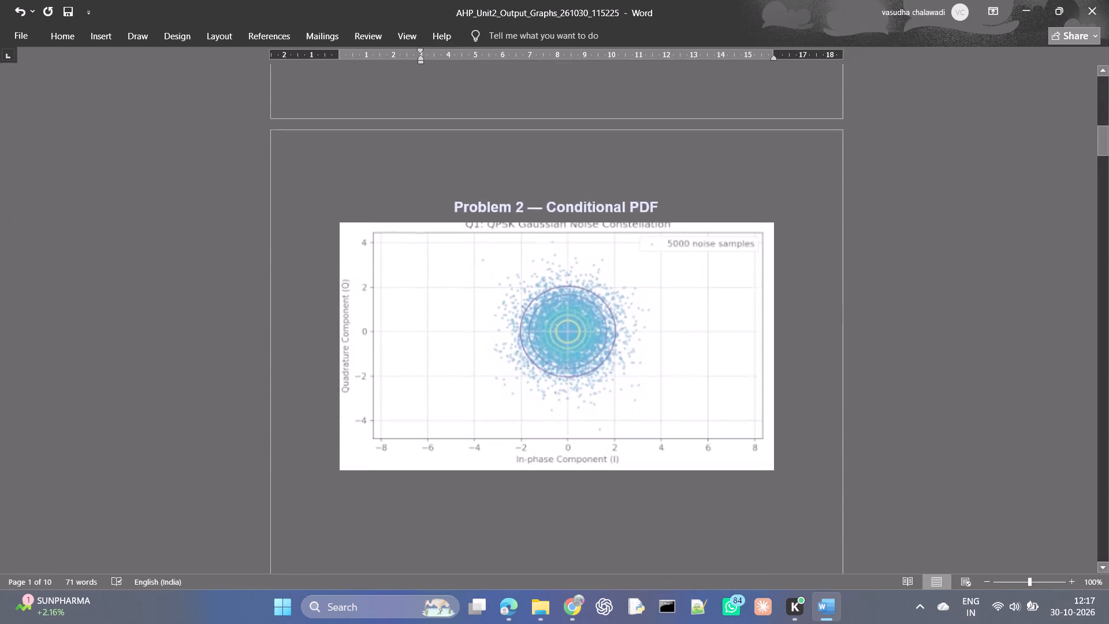
# Start saving a copy of the document in the SEM 3 MATH folder with PDF as the file type.
pyautogui.click(25, 32)
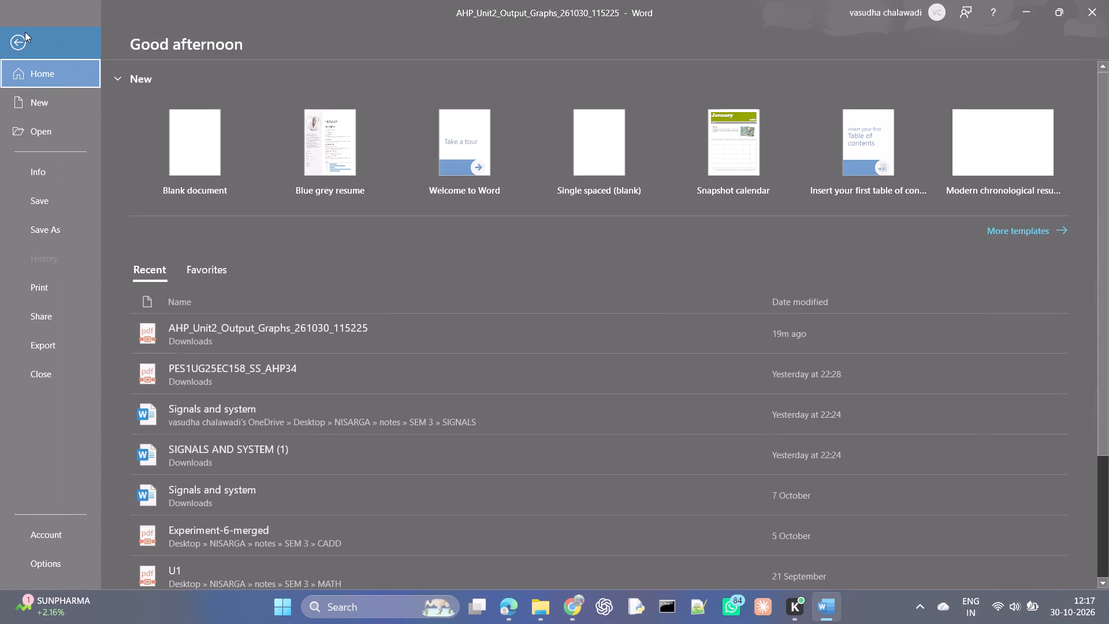
pyautogui.click(78, 223)
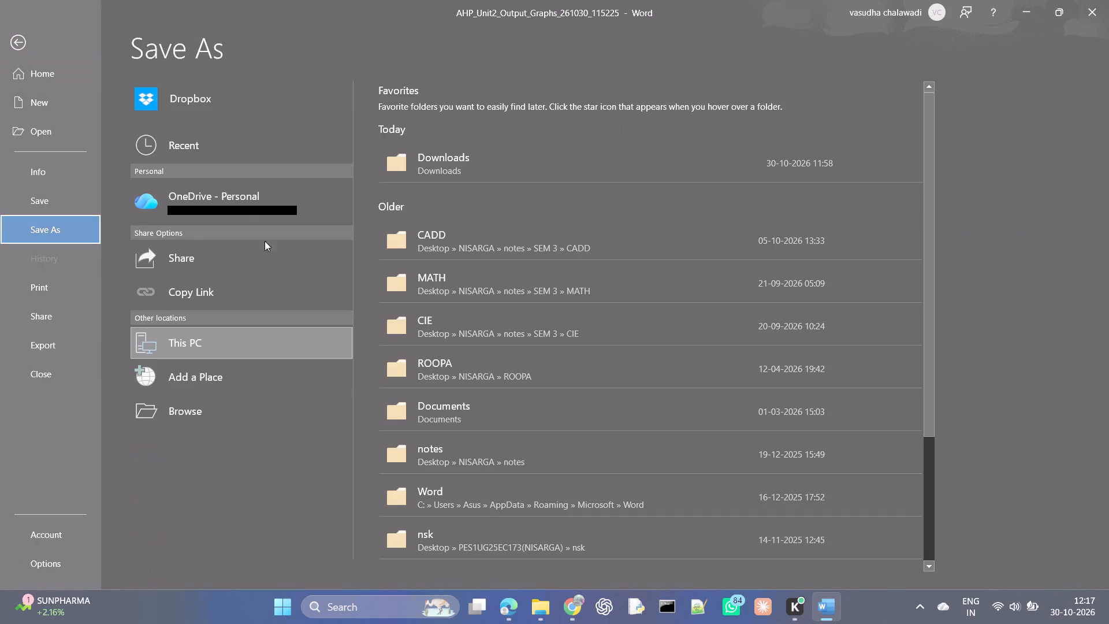
pyautogui.doubleClick(426, 291)
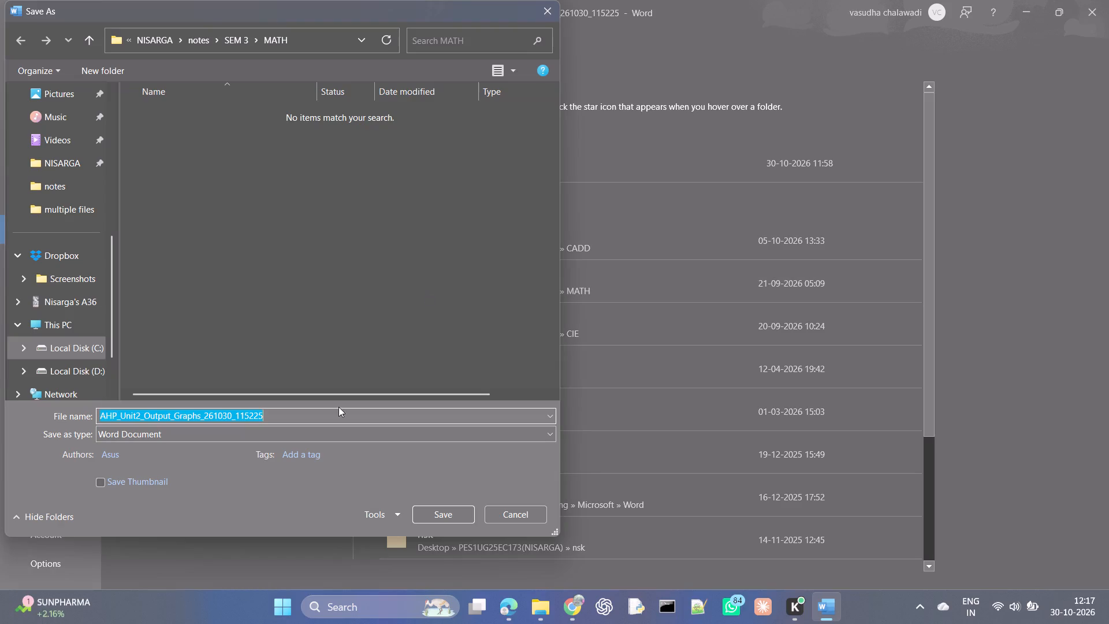
pyautogui.click(324, 431)
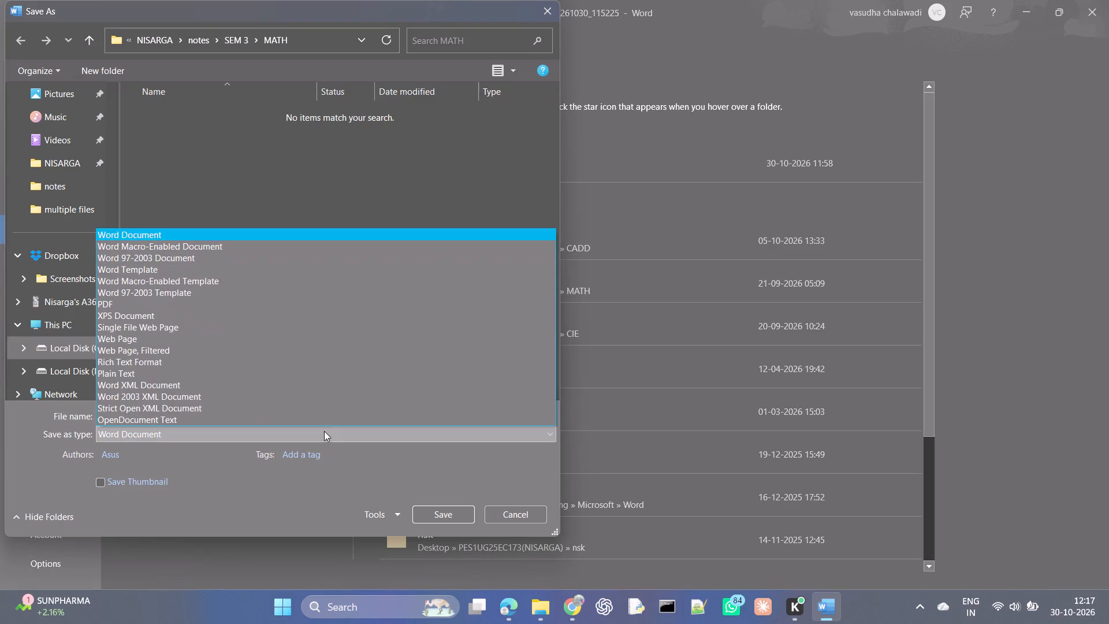
pyautogui.click(203, 307)
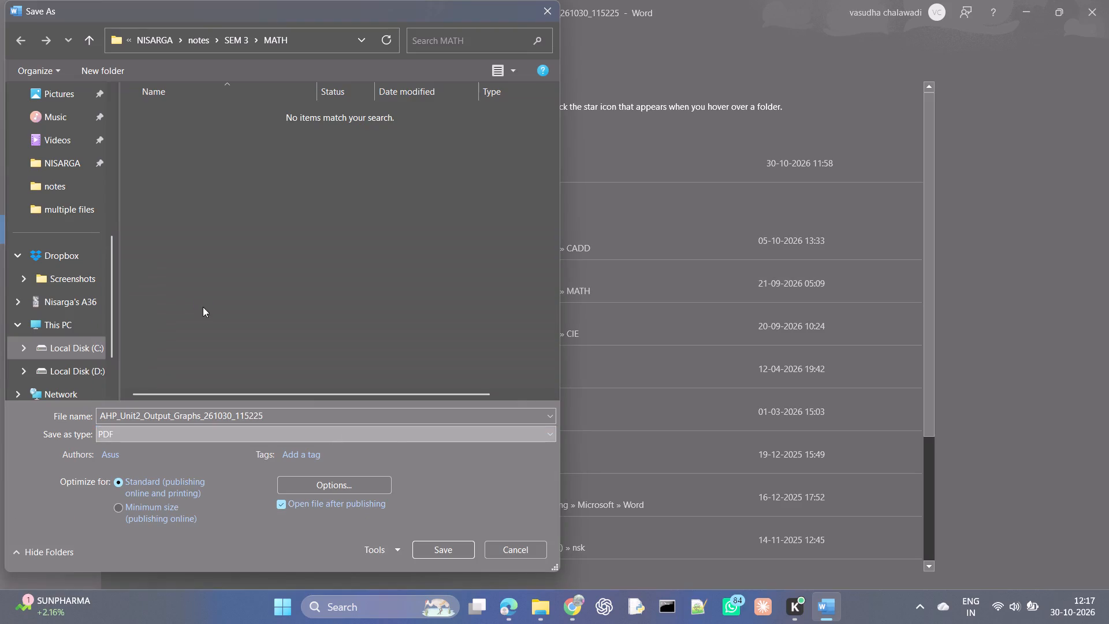
# Change the file name to AHP_2 and save the PDF.
pyautogui.click(308, 414)
pyautogui.click(302, 414)
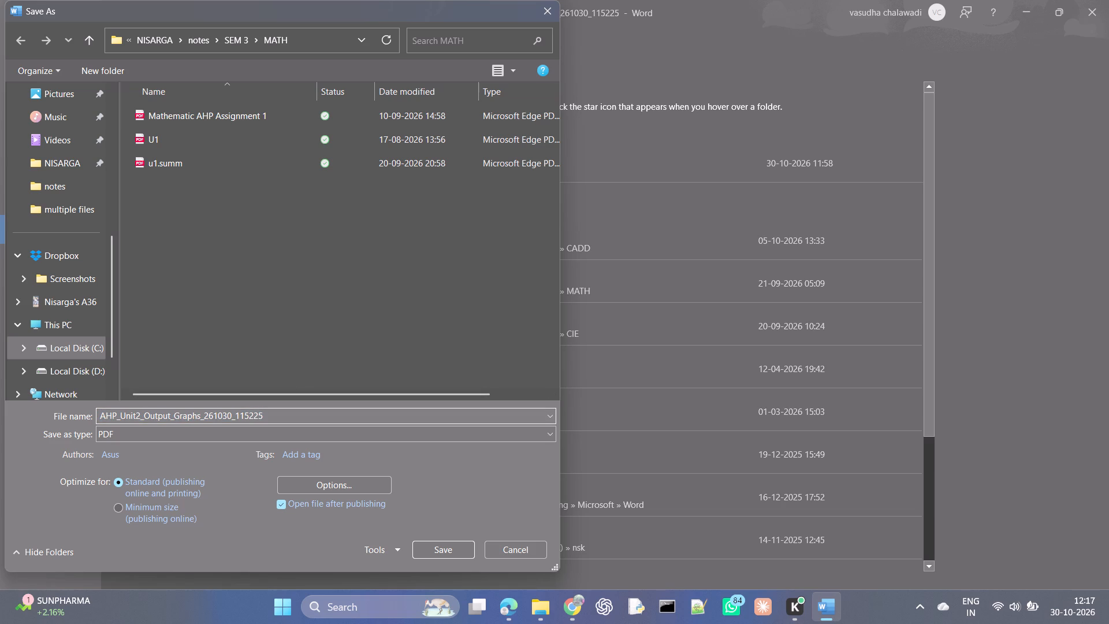
pyautogui.moveTo(273, 414); pyautogui.dragTo(188, 406)
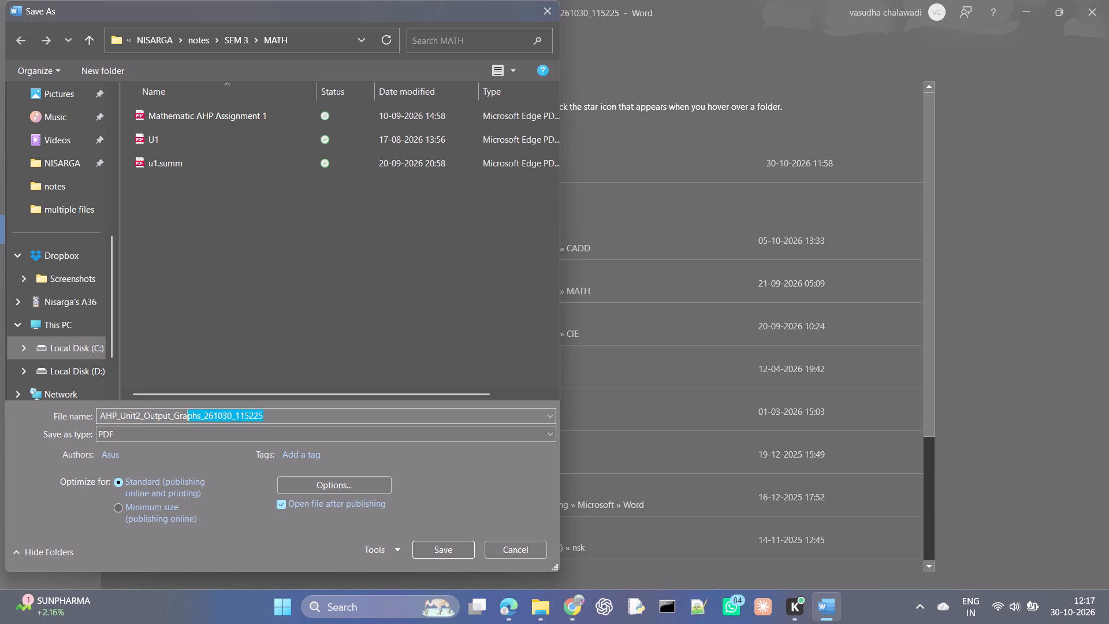
pyautogui.moveTo(188, 406); pyautogui.dragTo(142, 412)
pyautogui.press('BackSpace')
pyautogui.press('BackSpace')
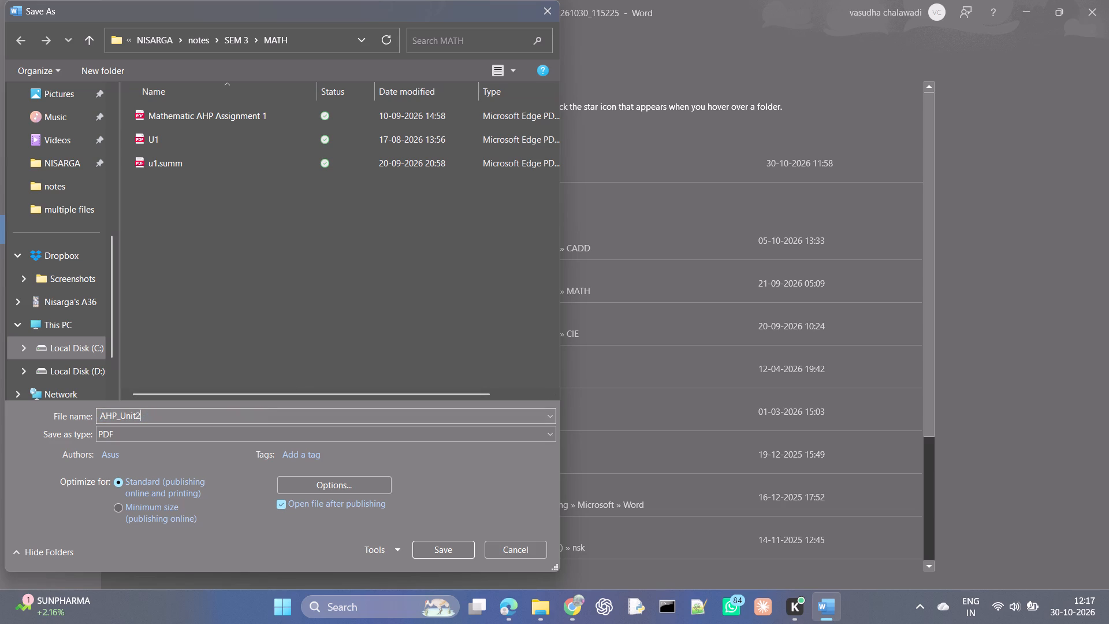
pyautogui.press('BackSpace')
pyautogui.press('BackSpace')
pyautogui.press('BackSpace')
pyautogui.press('BackSpace')
pyautogui.press('BackSpace')
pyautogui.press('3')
pyautogui.press('BackSpace')
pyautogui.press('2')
pyautogui.press('Return')
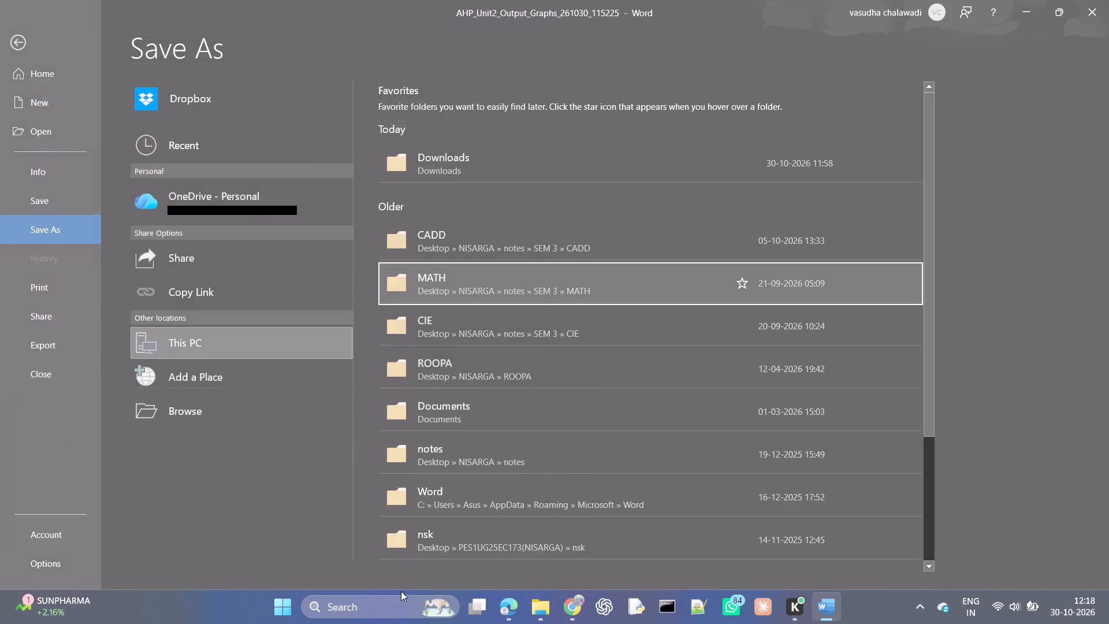
# Switch to File Explorer, go to the MATH folder inside notes > SEM 3 and select the AHP_2 PDF.
pyautogui.click(537, 612)
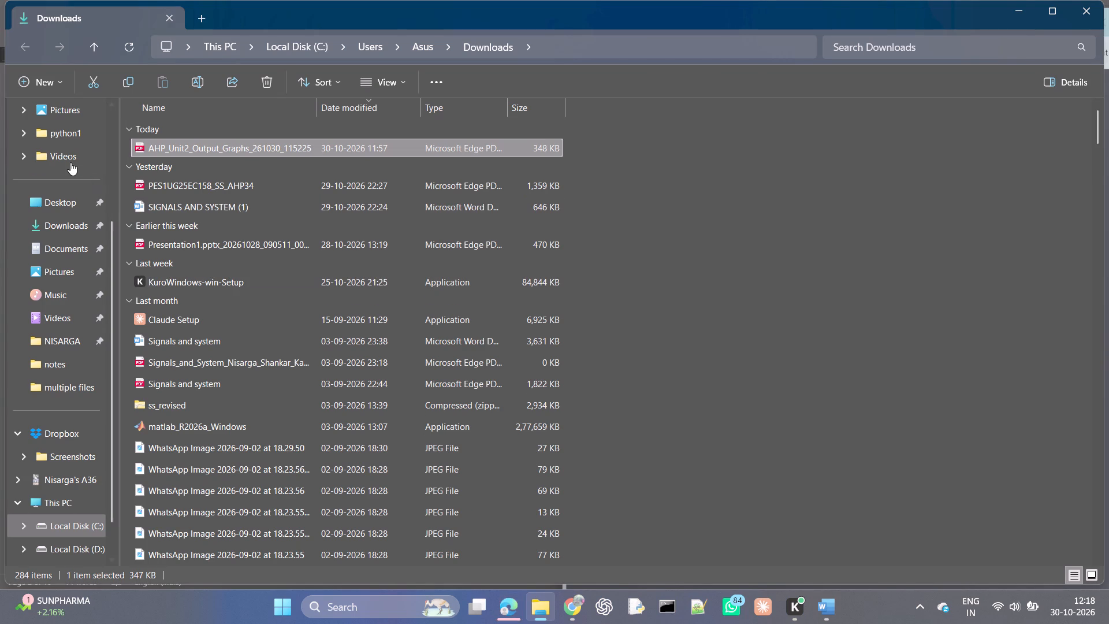
pyautogui.doubleClick(82, 359)
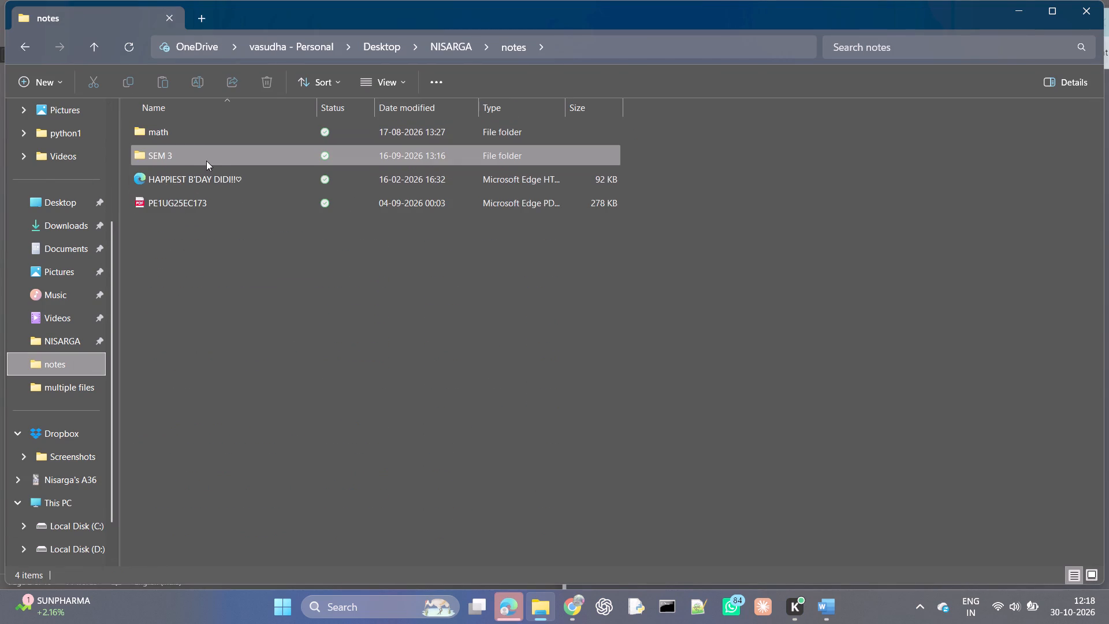
pyautogui.doubleClick(207, 155)
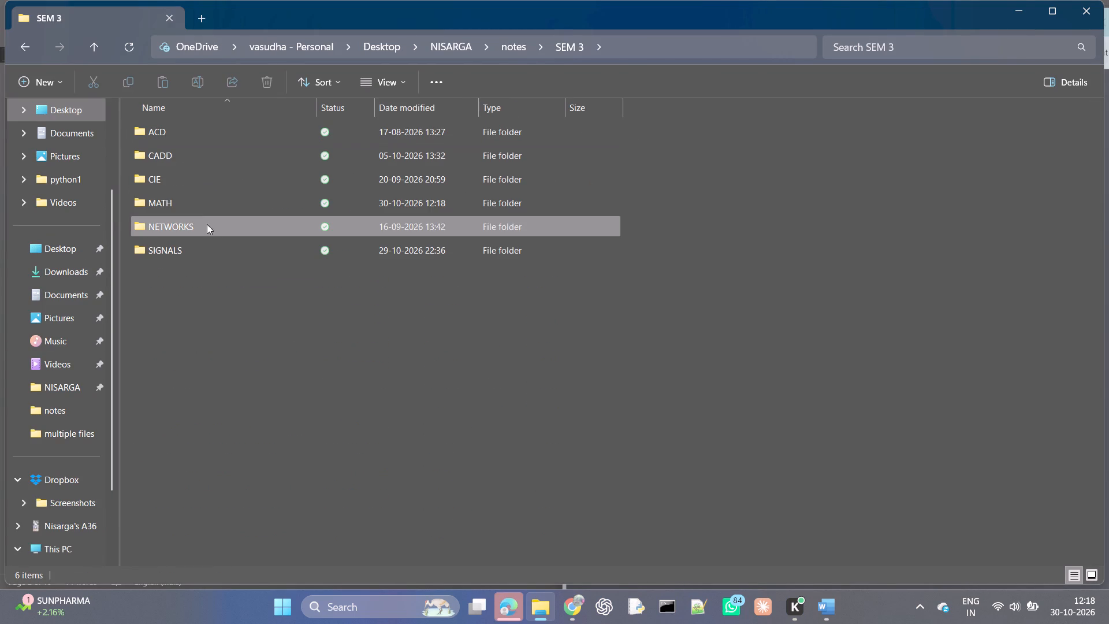
pyautogui.doubleClick(213, 206)
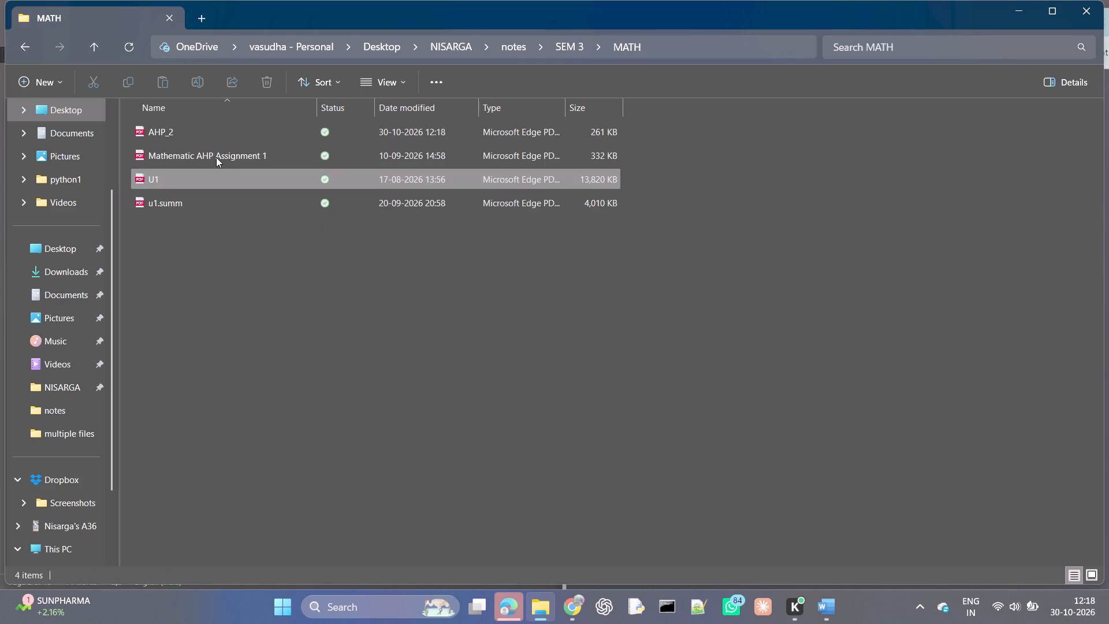
pyautogui.click(219, 131)
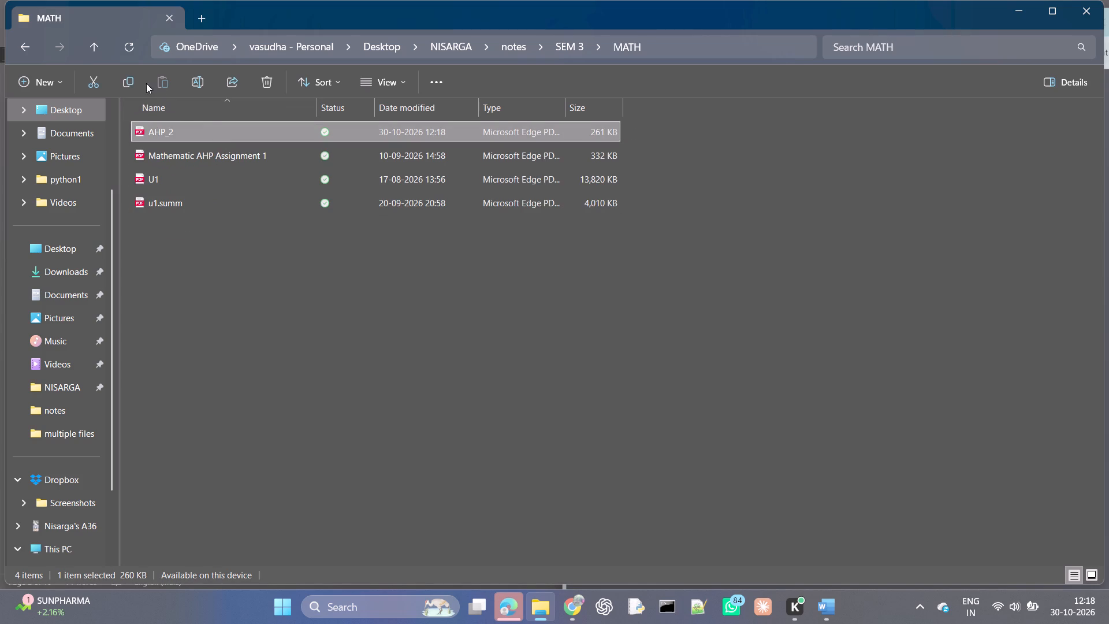
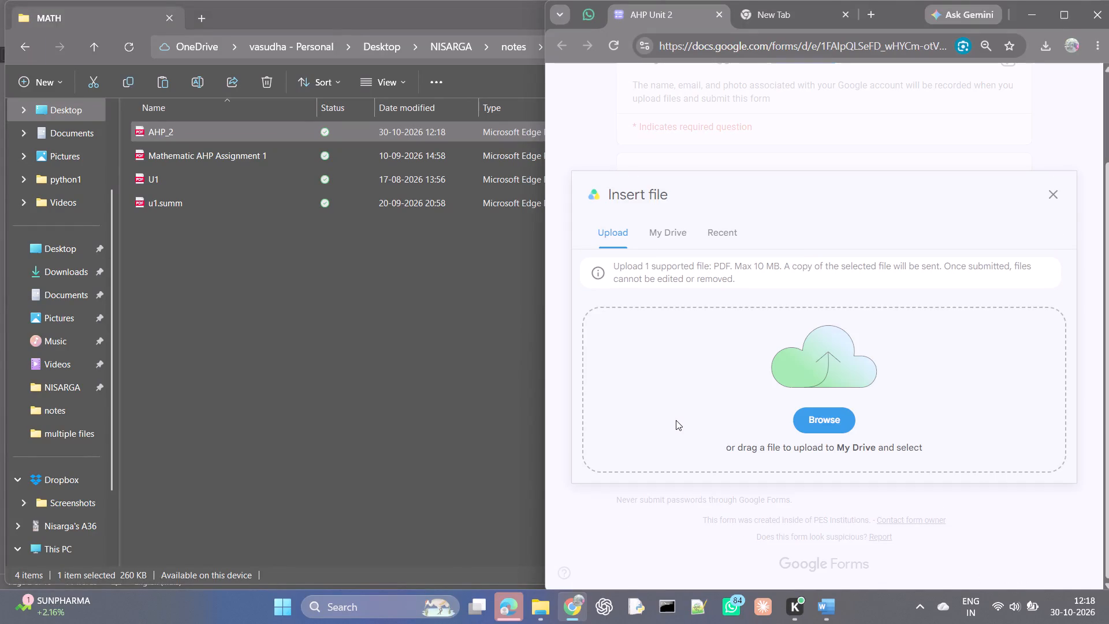
# Upload the AHP_2 PDF from the SEM 3 > MATH folder as the form's report file.
pyautogui.click(800, 421)
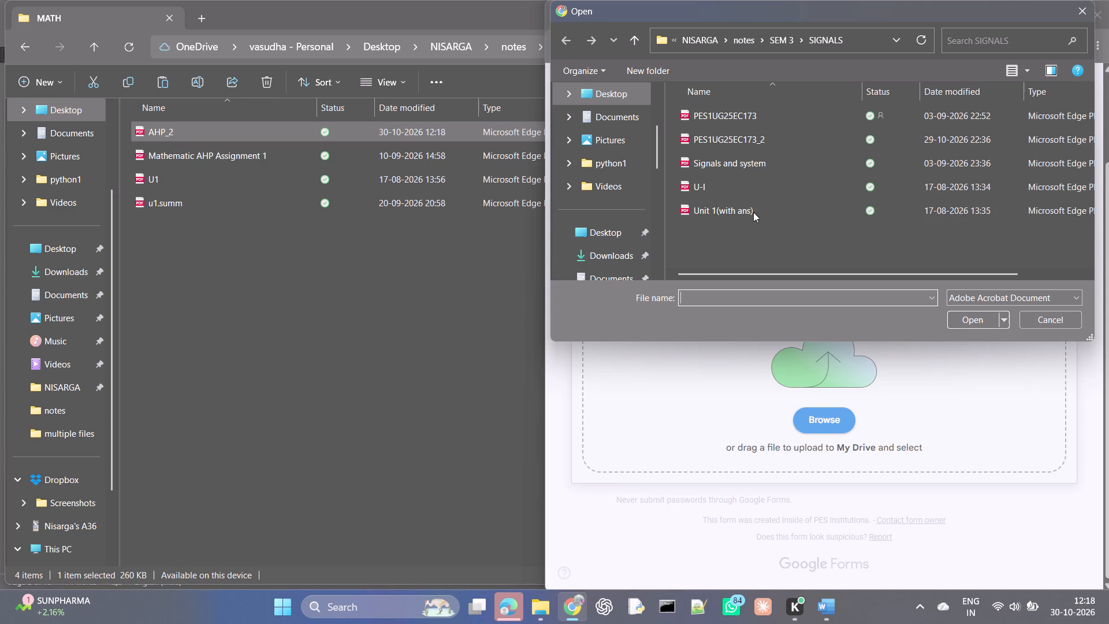
pyautogui.click(784, 38)
pyautogui.doubleClick(721, 183)
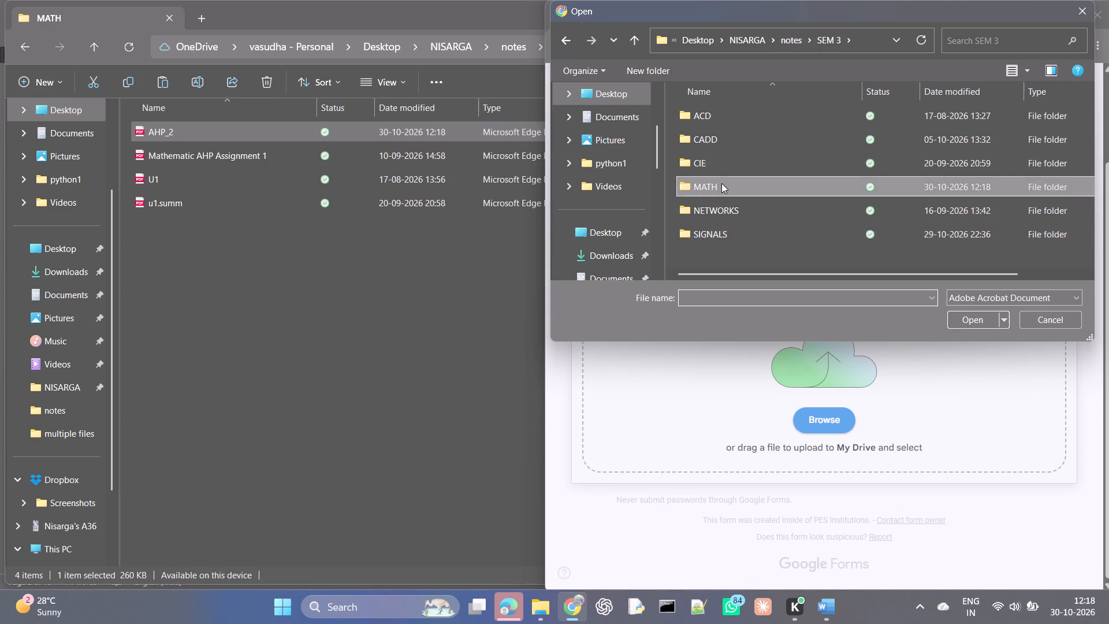
pyautogui.click(724, 116)
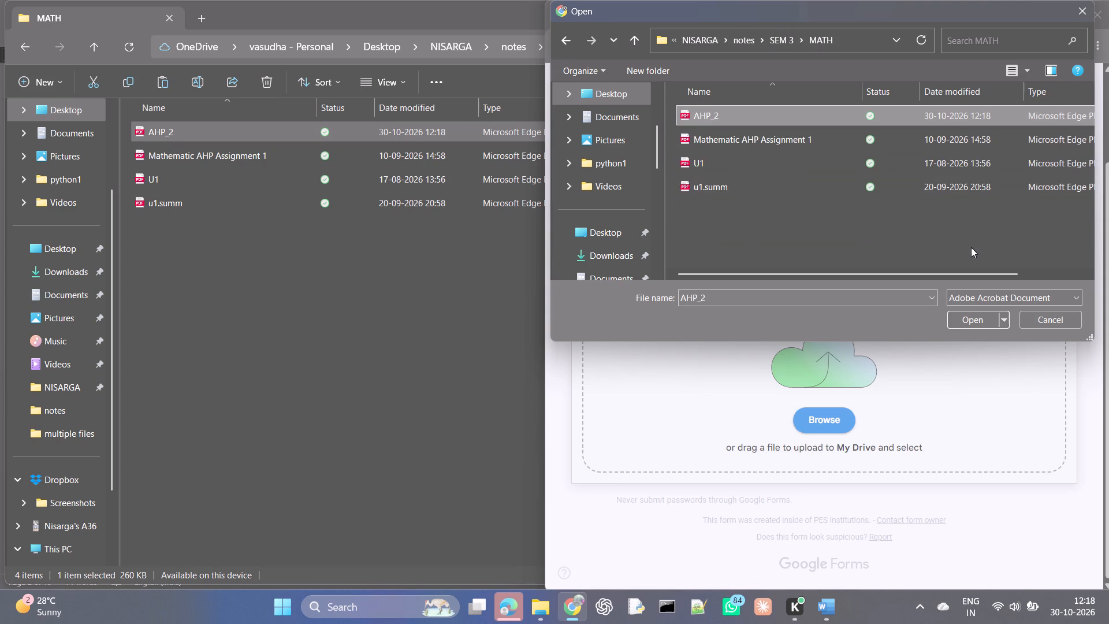
pyautogui.click(969, 320)
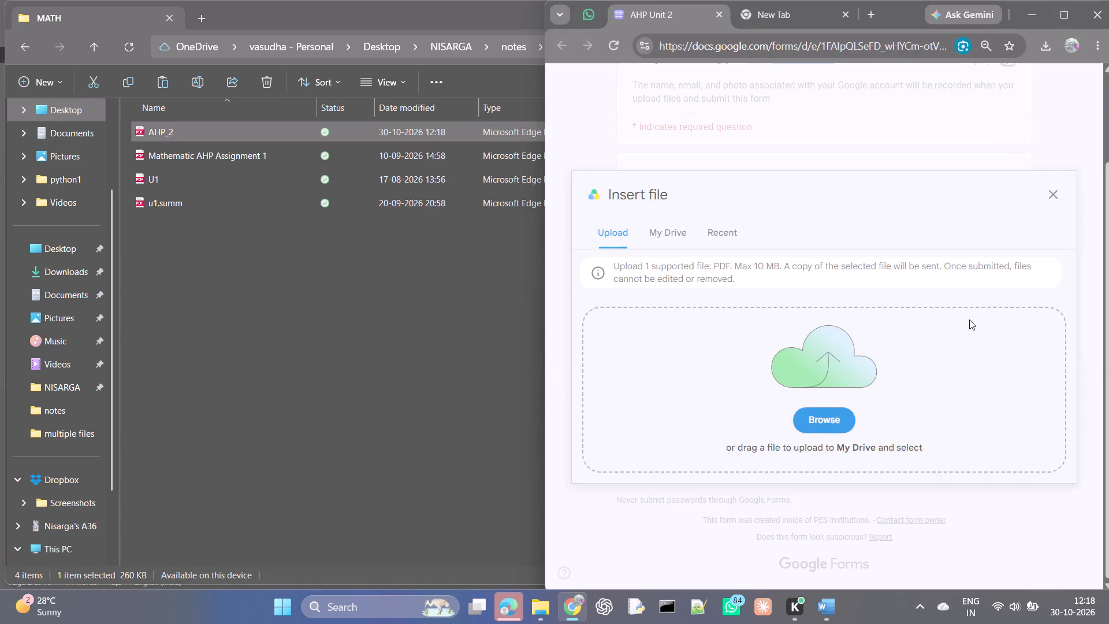
# Enter the first three team members' names, one per line, in the Names of the team members answer.
pyautogui.scroll(2, 969, 320)
pyautogui.click(727, 317)
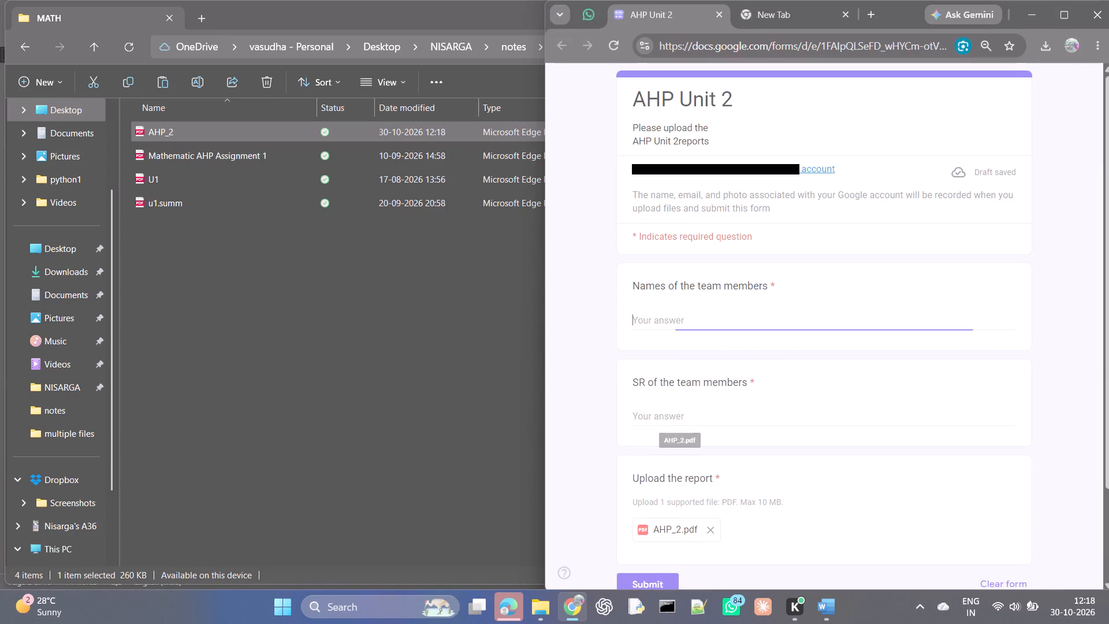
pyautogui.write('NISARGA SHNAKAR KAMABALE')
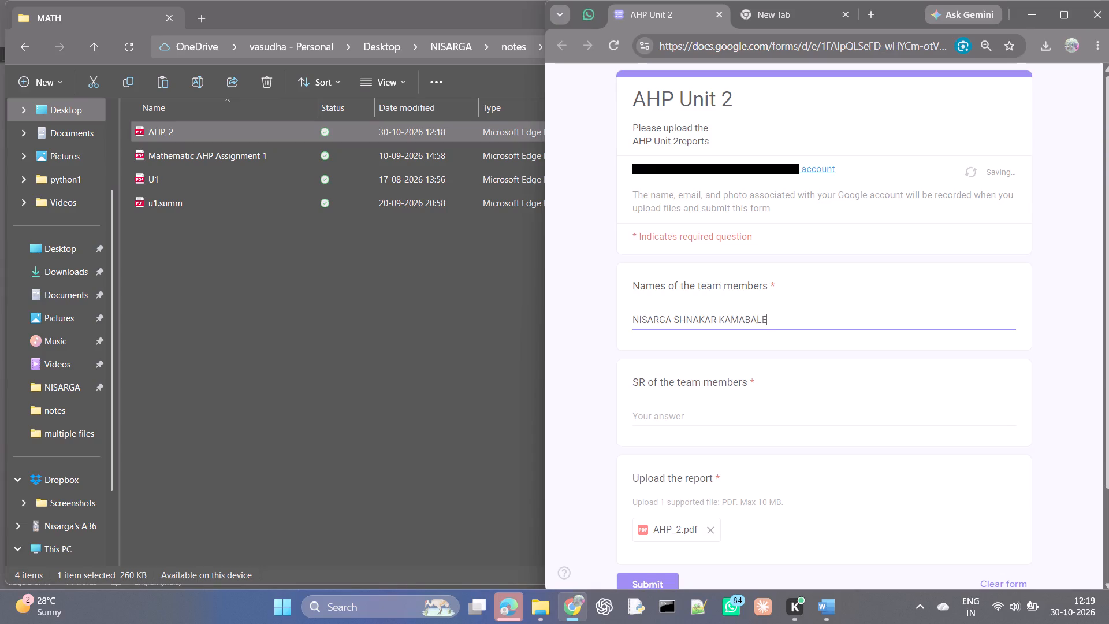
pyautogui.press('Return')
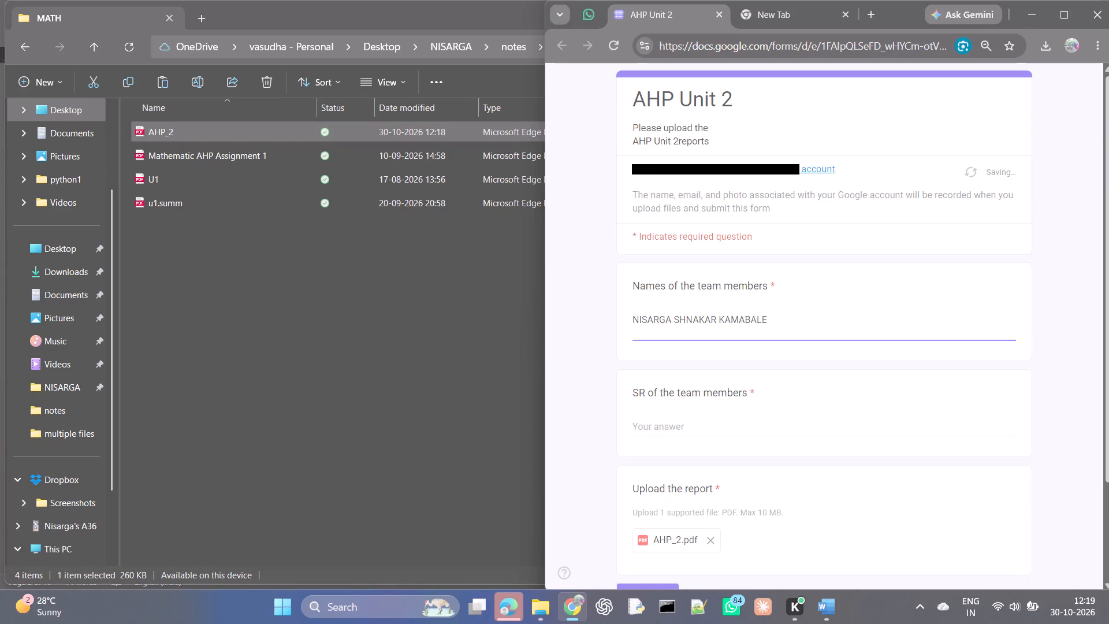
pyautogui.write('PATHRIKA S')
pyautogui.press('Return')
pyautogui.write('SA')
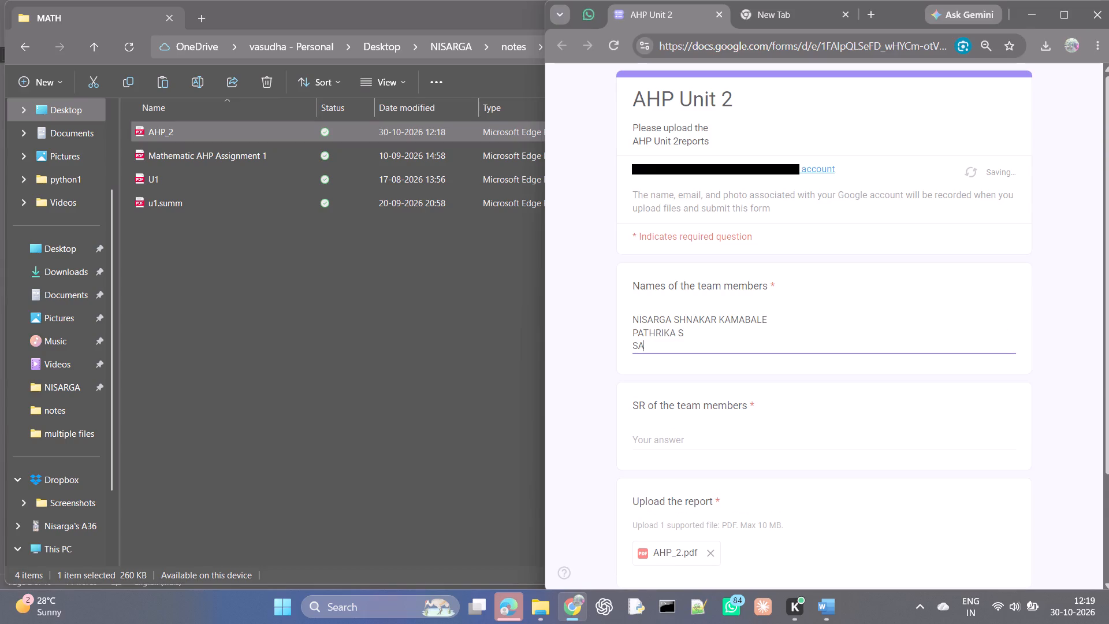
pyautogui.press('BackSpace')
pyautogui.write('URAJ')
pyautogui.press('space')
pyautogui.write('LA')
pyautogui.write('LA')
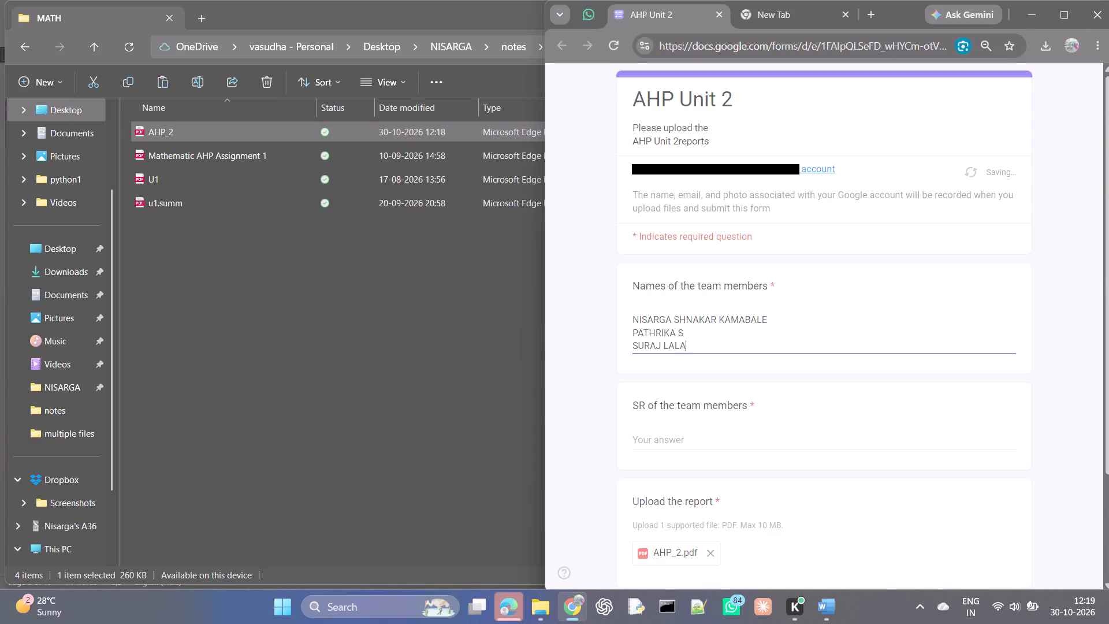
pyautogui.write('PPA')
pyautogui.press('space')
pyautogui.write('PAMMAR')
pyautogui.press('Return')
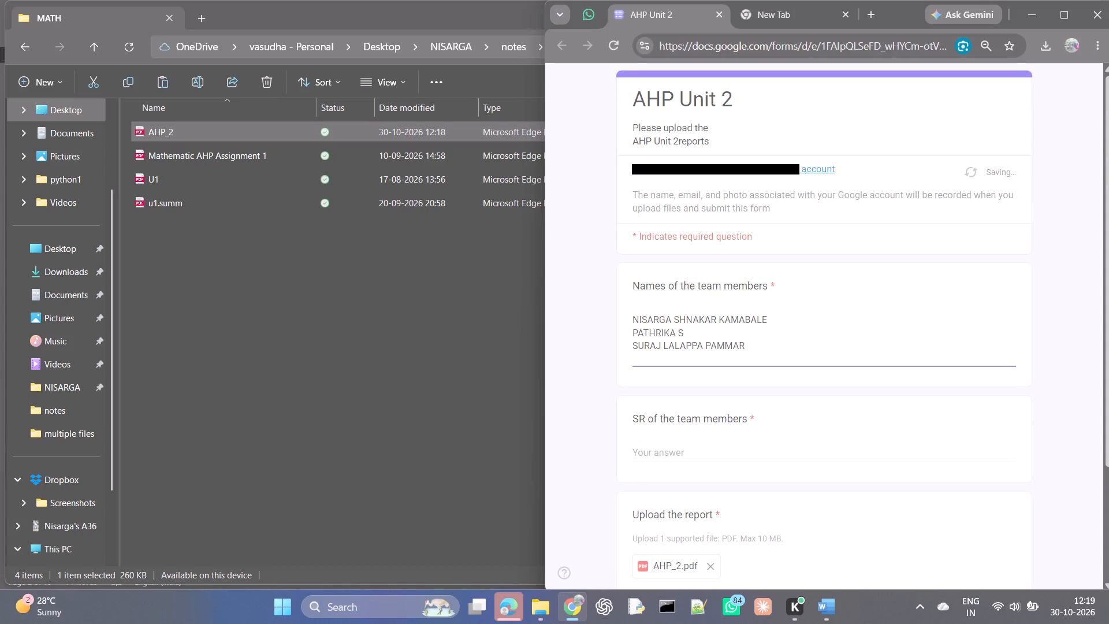
# Add the fourth and fifth team members' names on separate lines of the names answer.
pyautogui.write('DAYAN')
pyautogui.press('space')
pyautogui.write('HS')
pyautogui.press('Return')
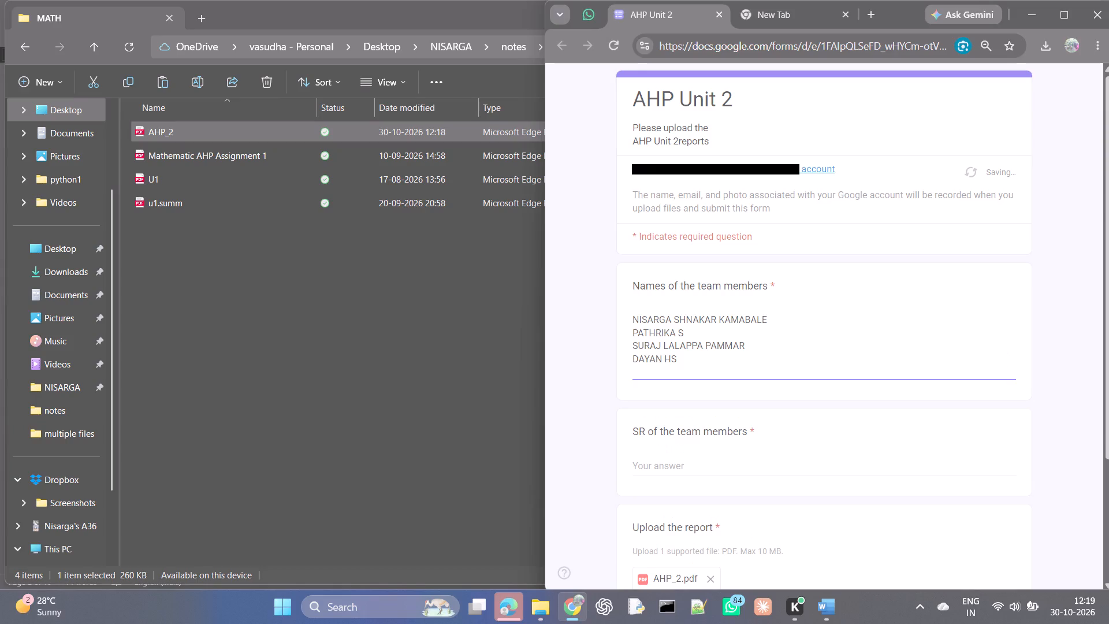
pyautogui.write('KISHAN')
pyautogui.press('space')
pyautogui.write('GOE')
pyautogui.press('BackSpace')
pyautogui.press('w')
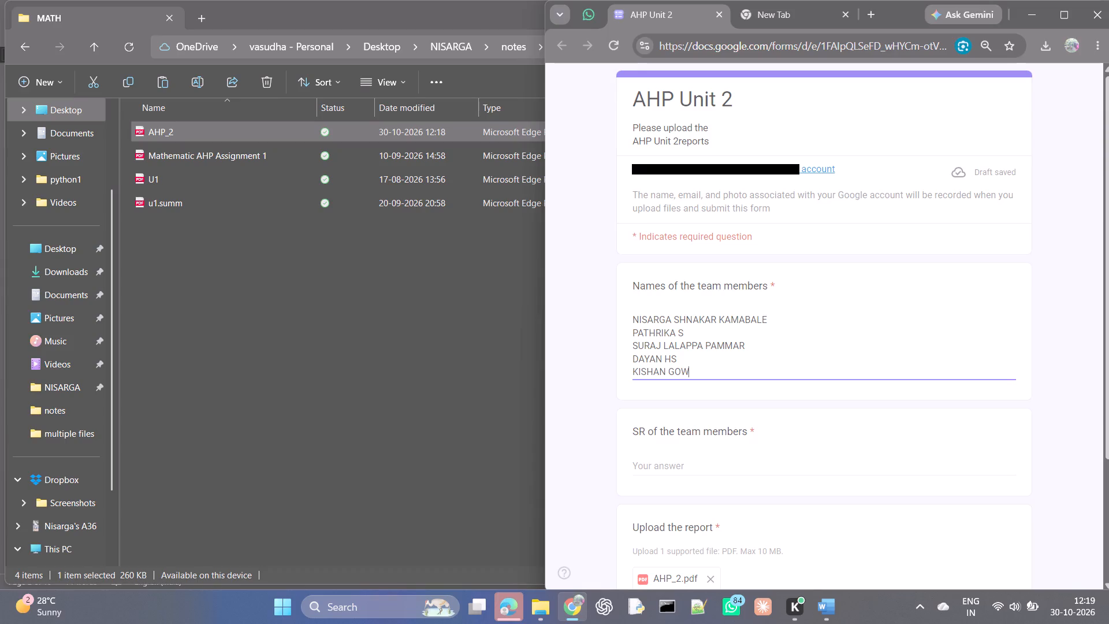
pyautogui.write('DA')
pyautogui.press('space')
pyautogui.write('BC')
# Enter the first three team members' SRNs, one per line, in the SR of the team members answer.
pyautogui.click(716, 466)
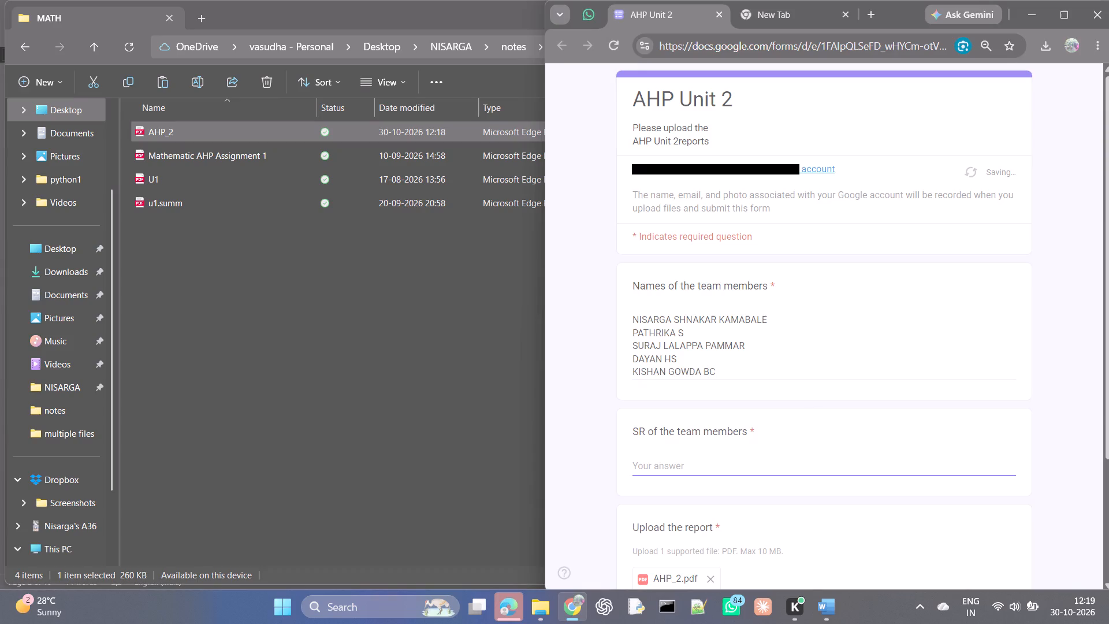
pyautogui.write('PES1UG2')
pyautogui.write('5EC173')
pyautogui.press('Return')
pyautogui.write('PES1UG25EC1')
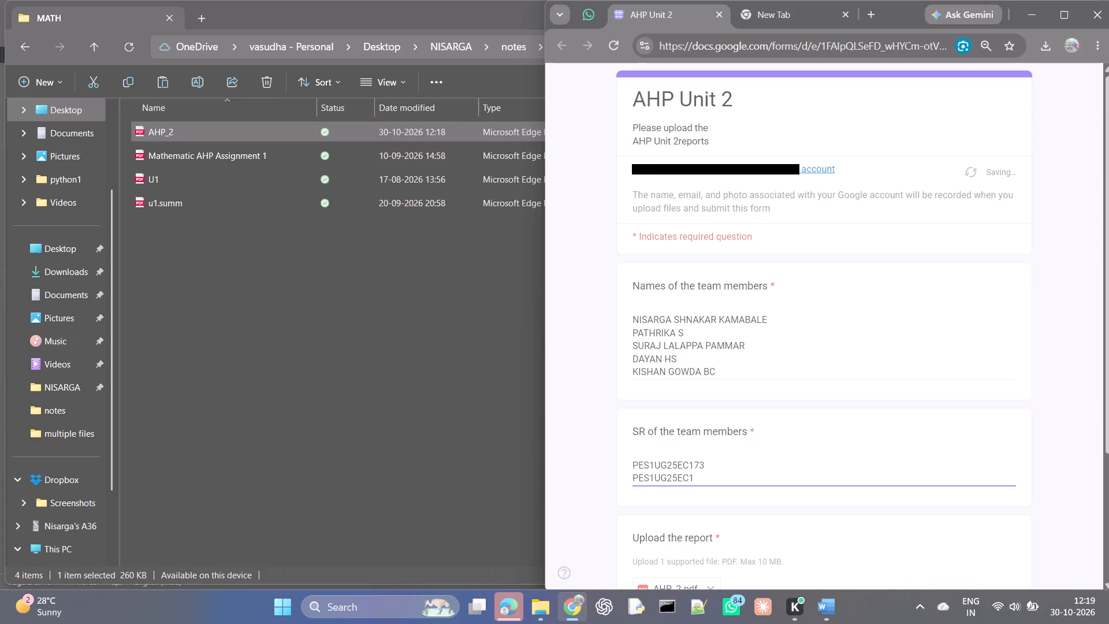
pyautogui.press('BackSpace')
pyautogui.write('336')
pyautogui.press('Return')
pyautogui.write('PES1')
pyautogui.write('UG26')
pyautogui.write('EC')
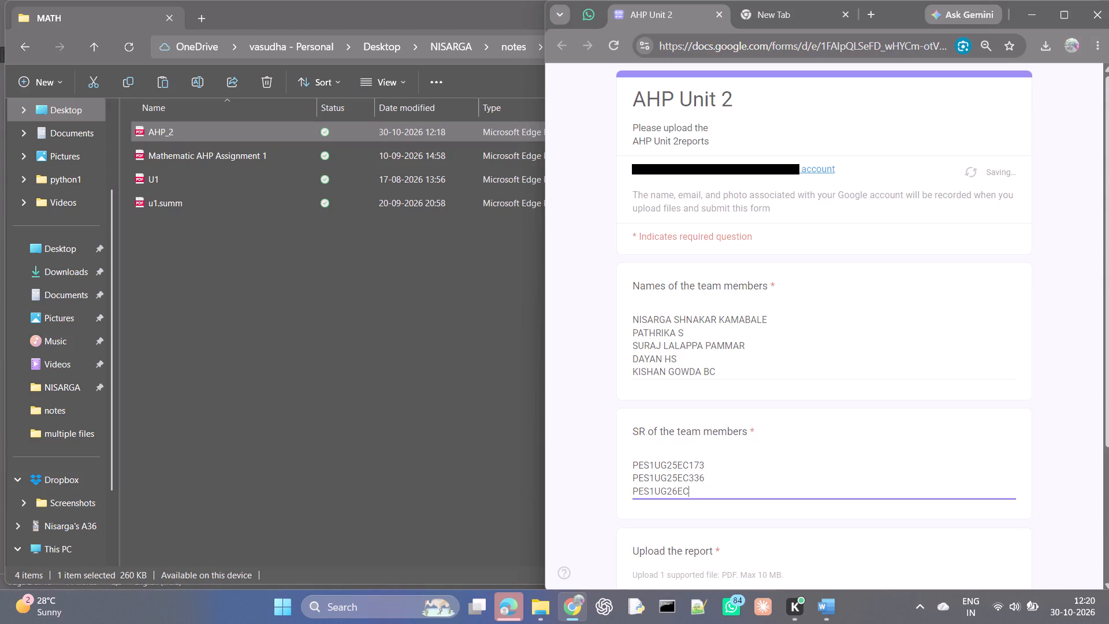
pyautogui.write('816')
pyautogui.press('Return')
# Add the fourth and fifth team members' SRNs on separate lines of the SR answer.
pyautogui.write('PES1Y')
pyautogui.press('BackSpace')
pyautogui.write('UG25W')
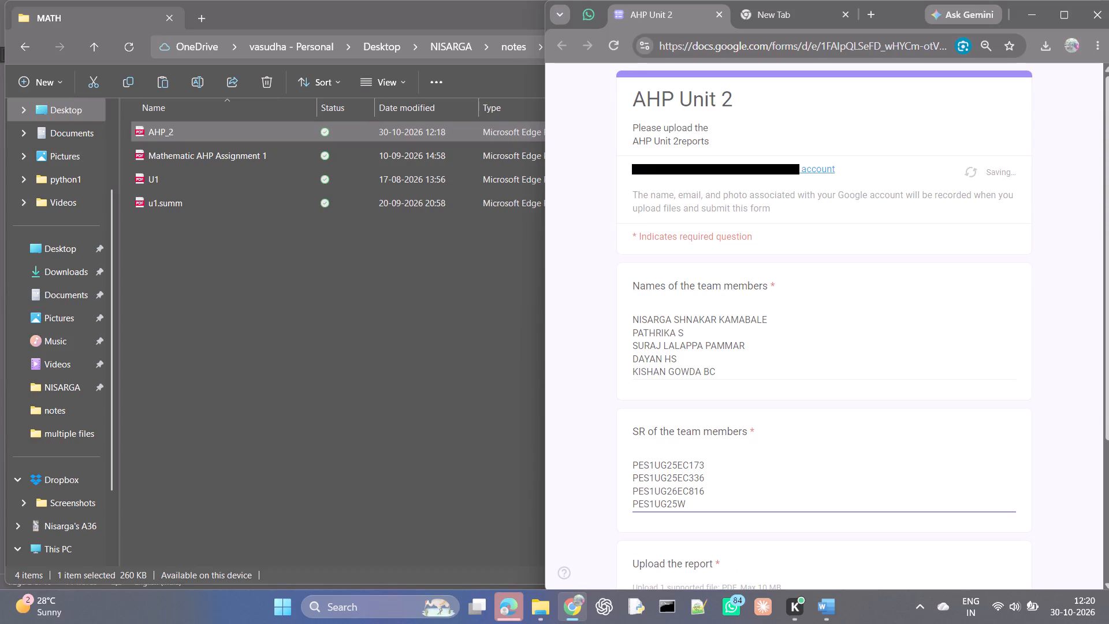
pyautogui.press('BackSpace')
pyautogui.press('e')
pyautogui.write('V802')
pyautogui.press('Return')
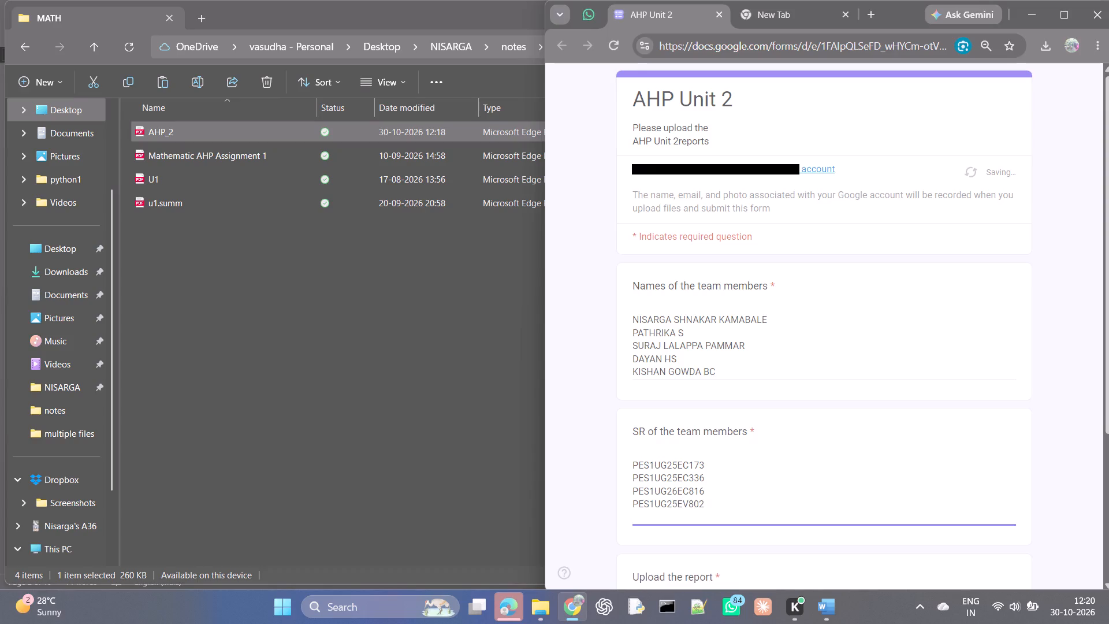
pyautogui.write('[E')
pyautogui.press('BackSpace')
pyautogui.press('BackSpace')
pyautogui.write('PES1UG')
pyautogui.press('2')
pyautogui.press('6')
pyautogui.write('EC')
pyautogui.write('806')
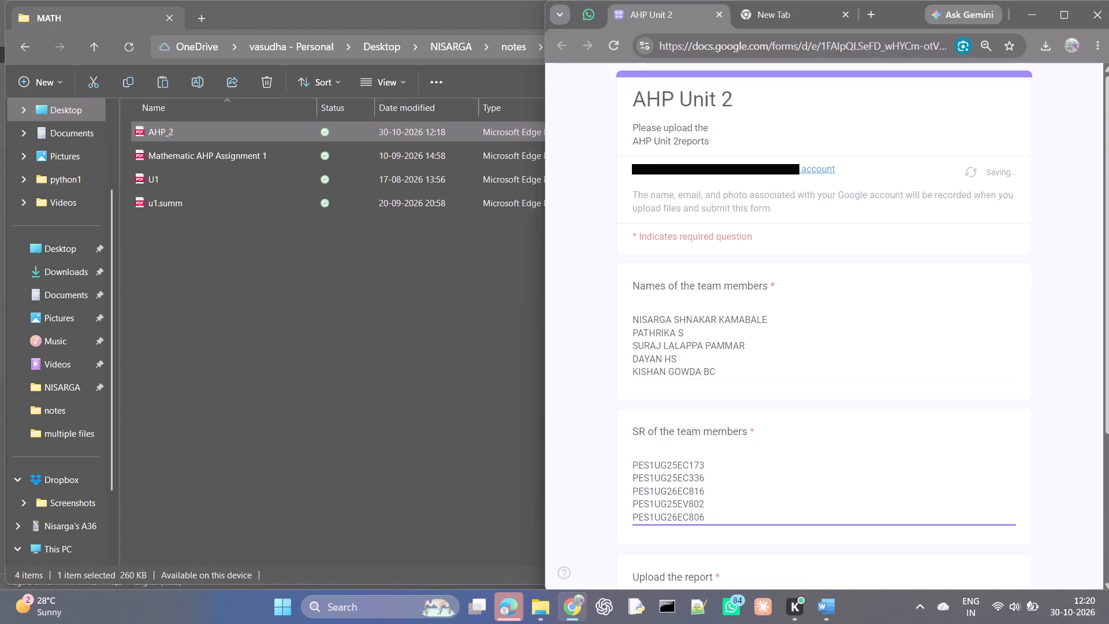
# Correct the fourth member's SRN to use branch code EC and year digits 26.
pyautogui.click(686, 500)
pyautogui.press('BackSpace')
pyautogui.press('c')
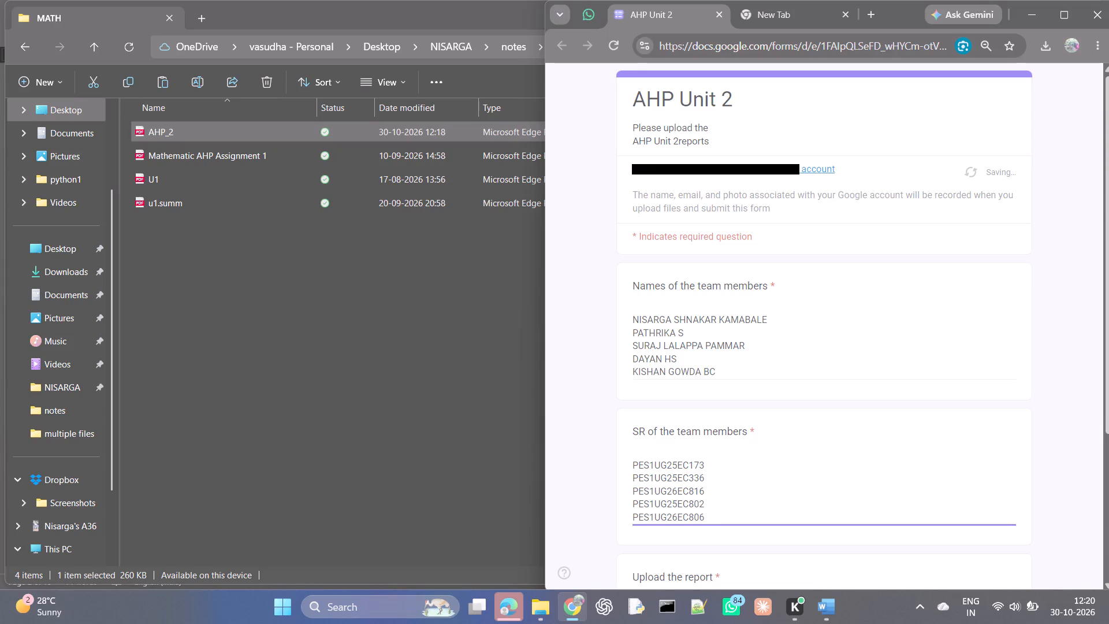
pyautogui.click(678, 502)
pyautogui.press('BackSpace')
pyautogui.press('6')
# Open the attached AHP_2.pdf under Upload the report to check it.
pyautogui.scroll(-1, 803, 502)
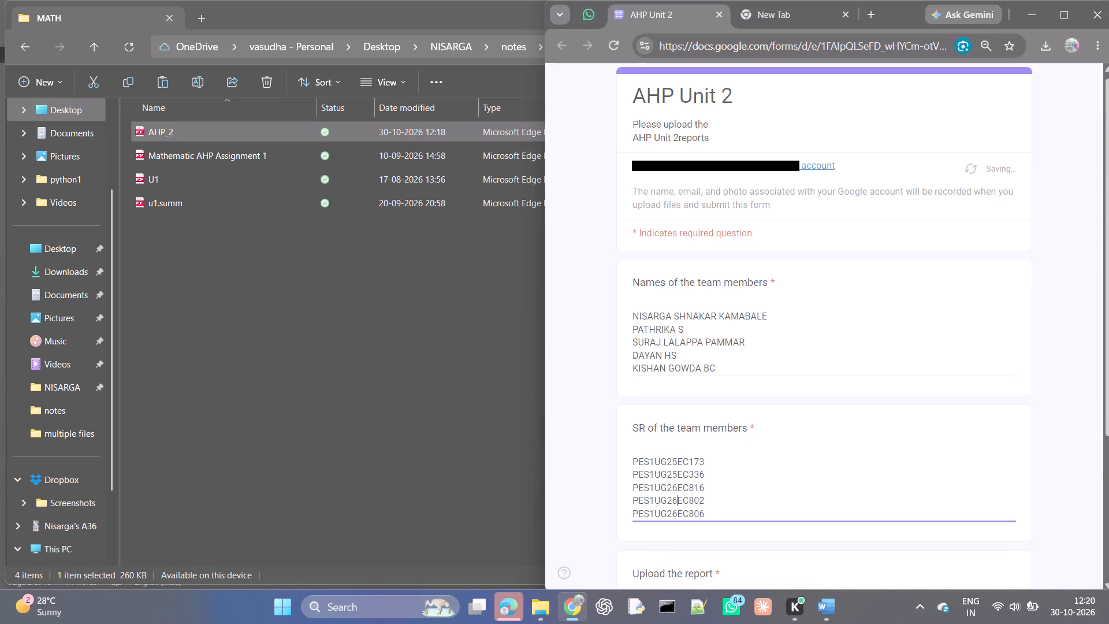
pyautogui.scroll(-3, 803, 502)
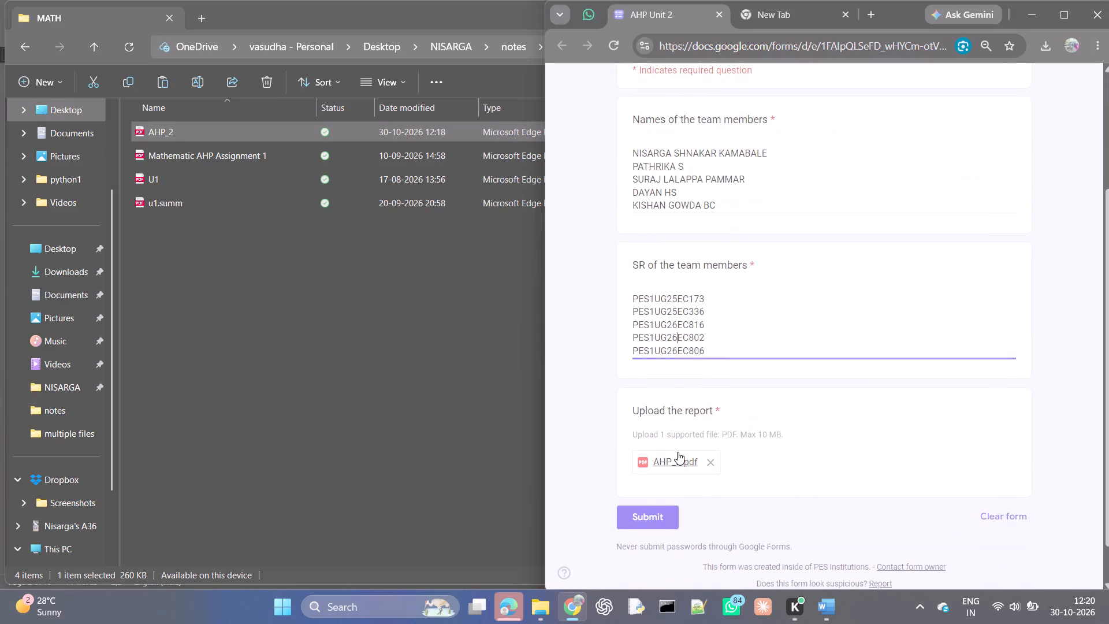
pyautogui.click(678, 452)
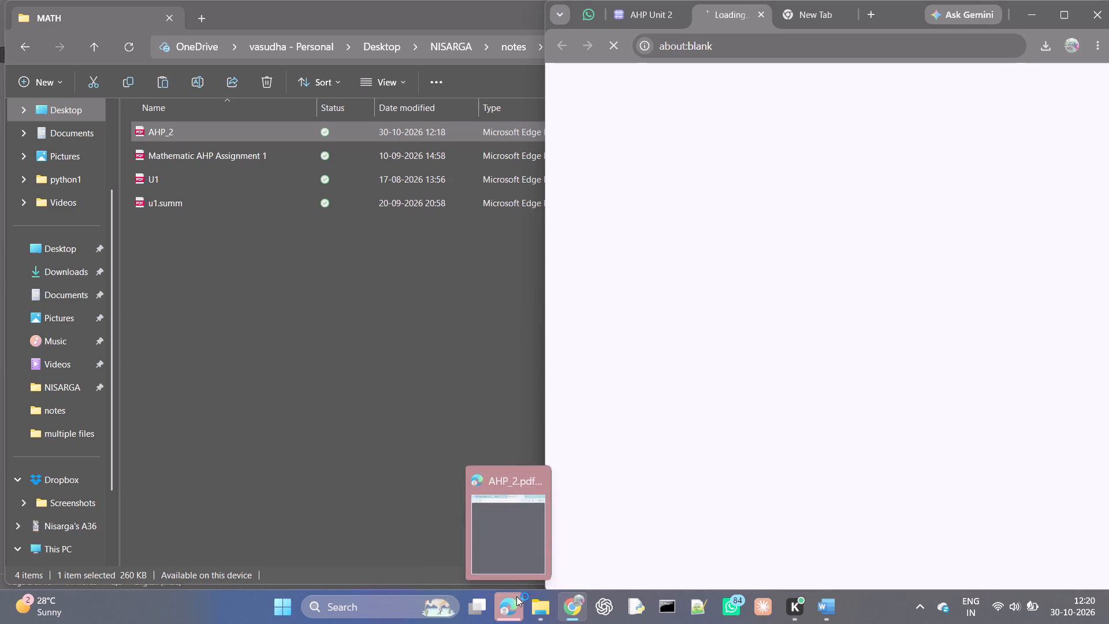
# Switch to the AHP_2.pdf report in Microsoft Edge and review the team table and the first problems' plots.
pyautogui.click(508, 537)
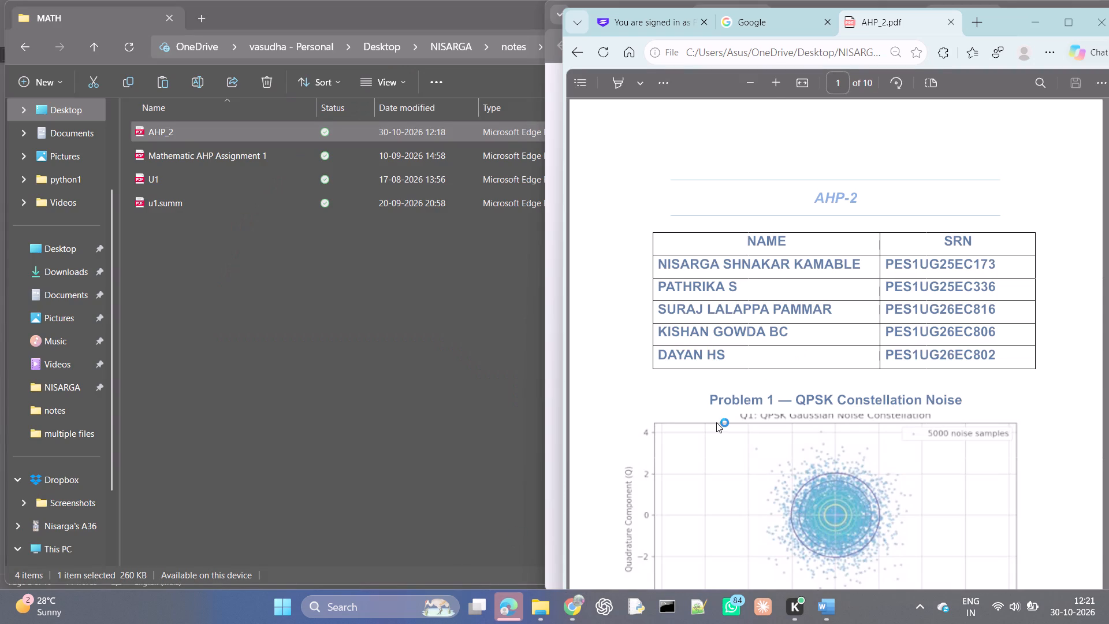
pyautogui.scroll(-17, 716, 422)
pyautogui.scroll(4, 716, 422)
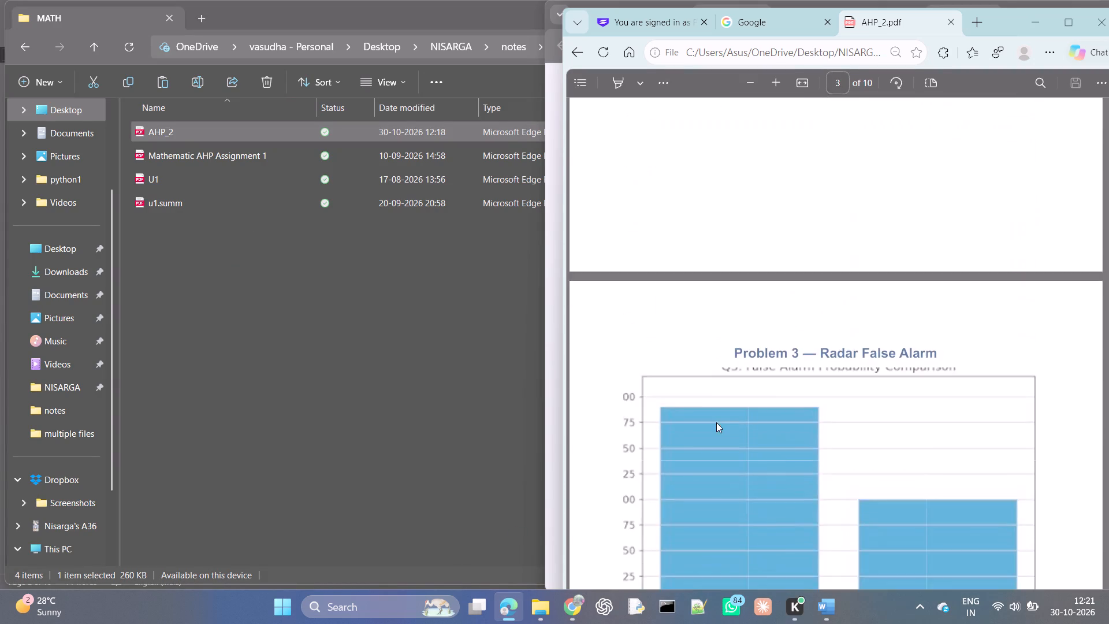
pyautogui.scroll(10, 716, 422)
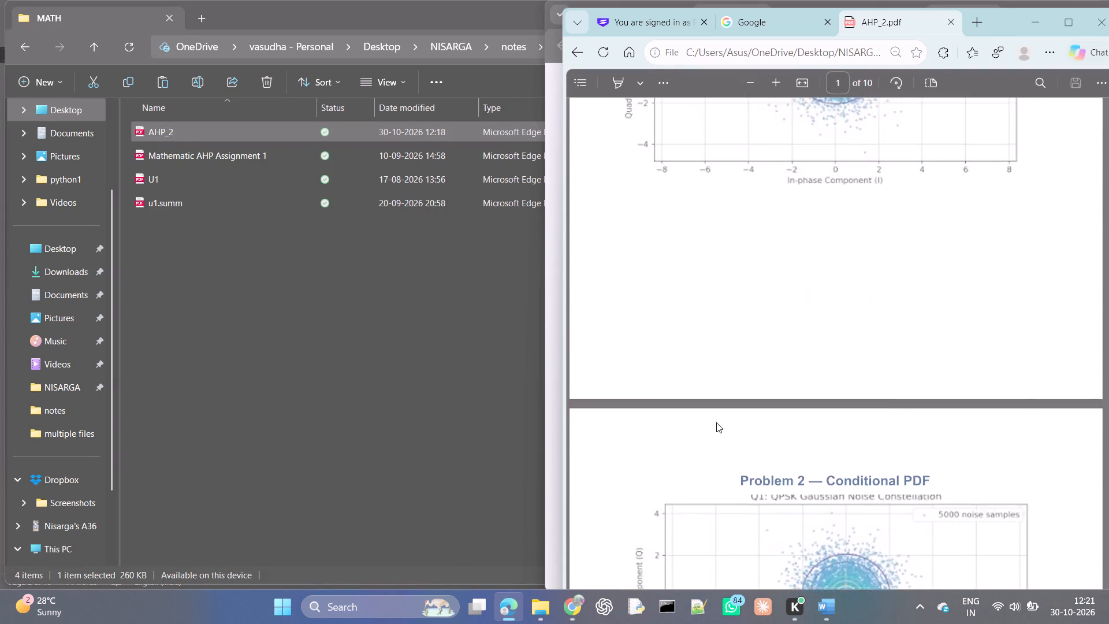
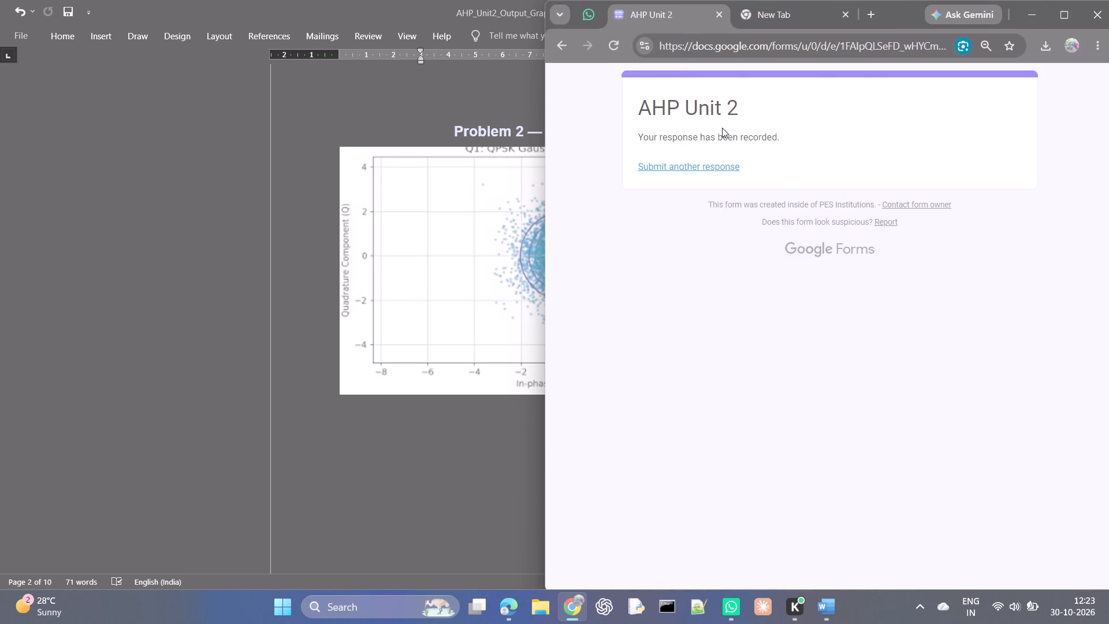
# Minimize the browser window with the AHP Unit 2 form to return to the output graphs document in Word.
pyautogui.click(723, 137)
pyautogui.click(1029, 19)
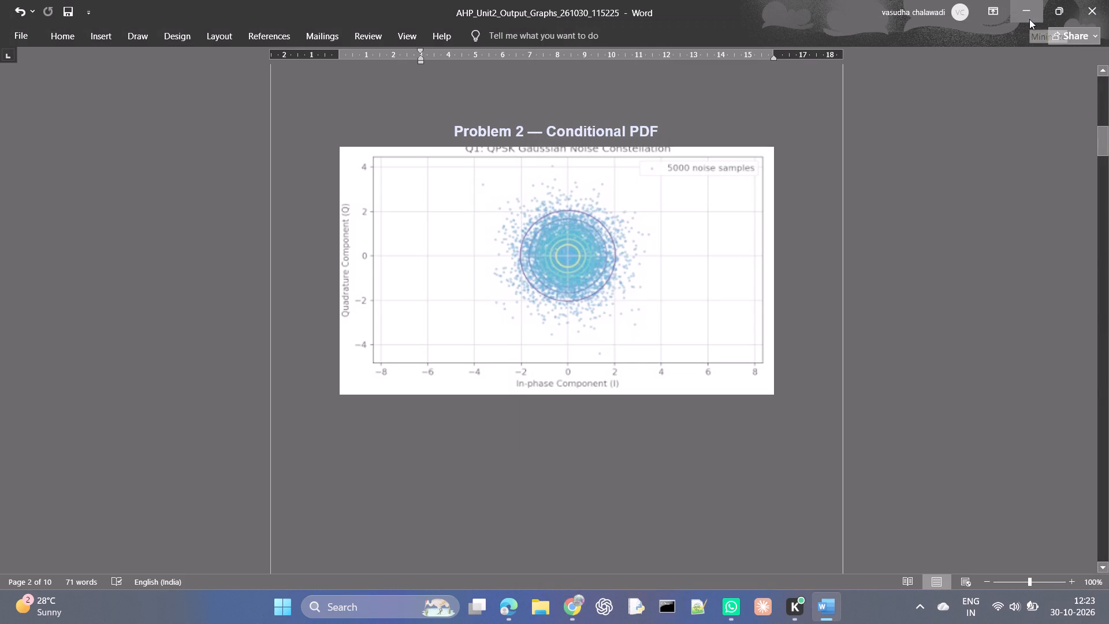